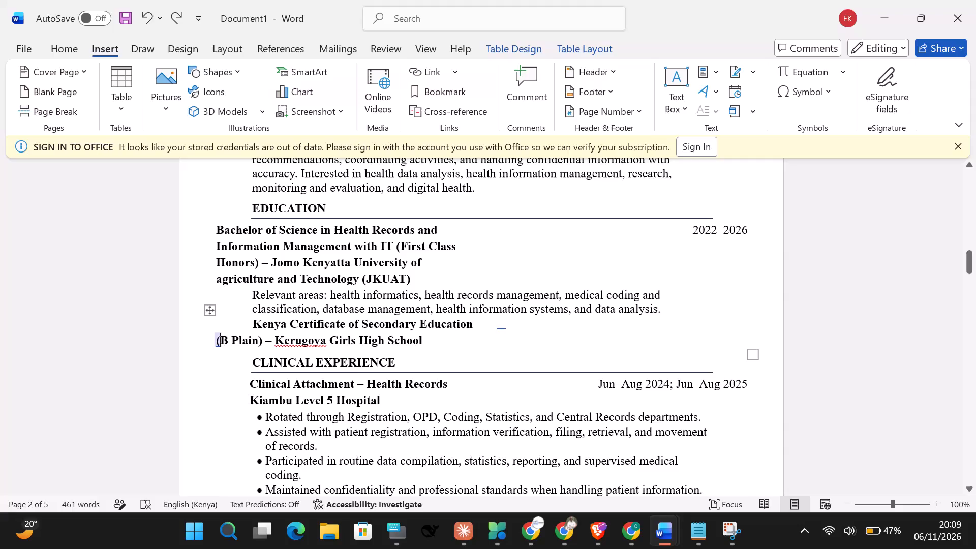
Remove the line "(B Plain) – Kerugoya Girls High School" beneath "Kenya Certificate of Secondary Education".
{"action": "left_click_drag", "start_coordinate": [217, 337], "coordinate": [228, 337]}
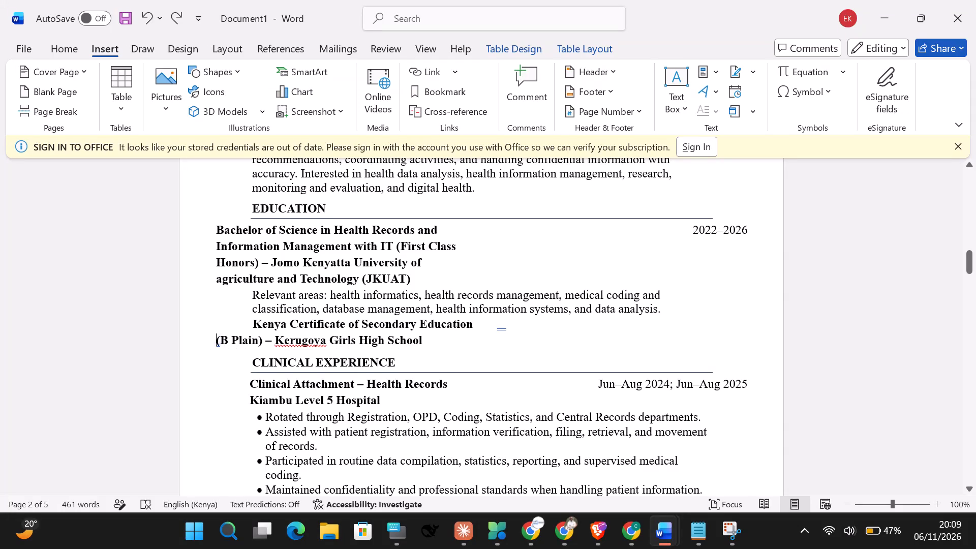
{"action": "left_click_drag", "start_coordinate": [228, 337], "coordinate": [487, 340]}
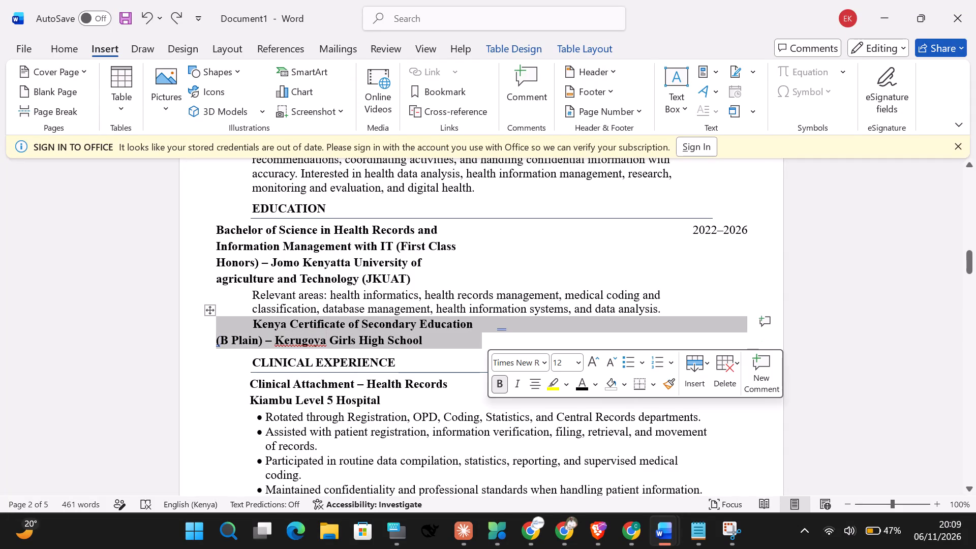
{"action": "left_click", "coordinate": [454, 343]}
{"action": "left_click_drag", "start_coordinate": [435, 340], "coordinate": [300, 340]}
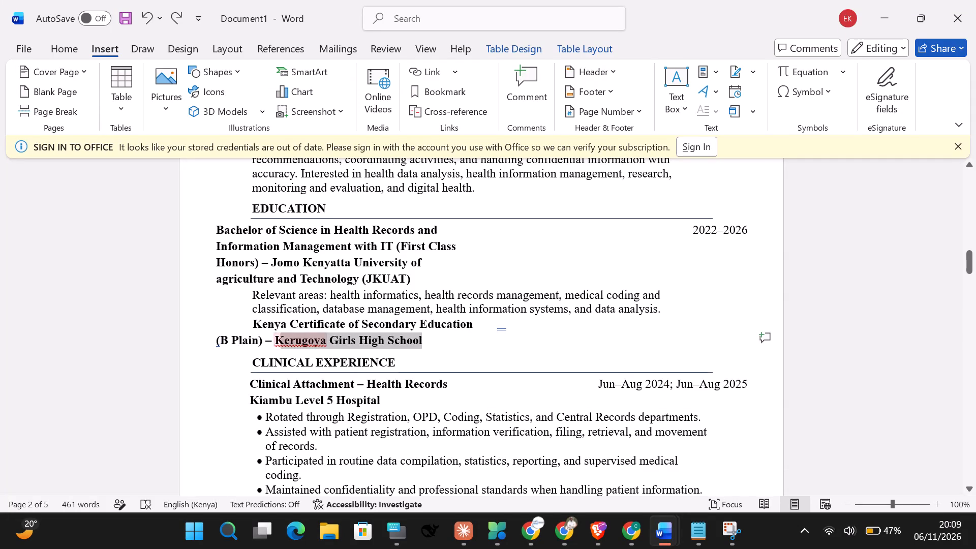
{"action": "left_click_drag", "start_coordinate": [300, 340], "coordinate": [223, 342]}
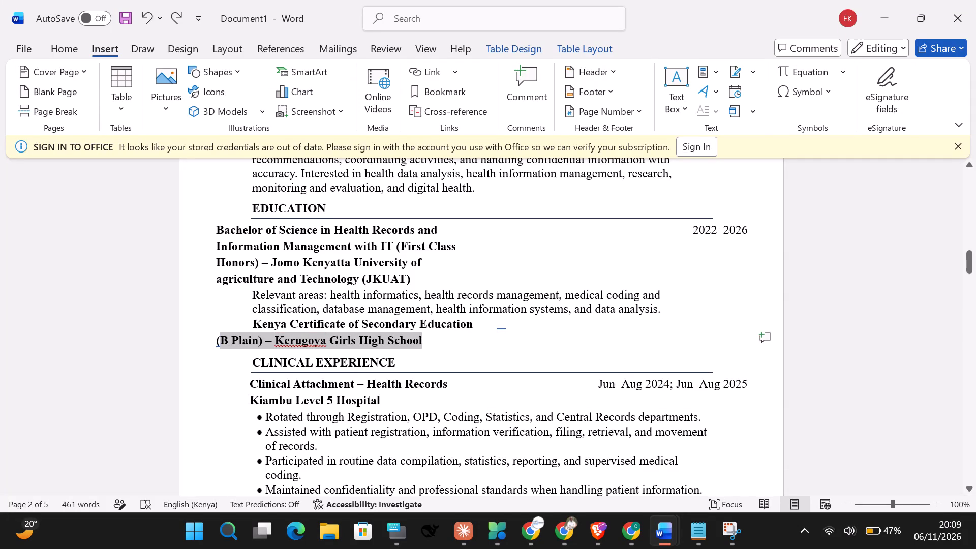
{"action": "left_click_drag", "start_coordinate": [223, 342], "coordinate": [218, 342]}
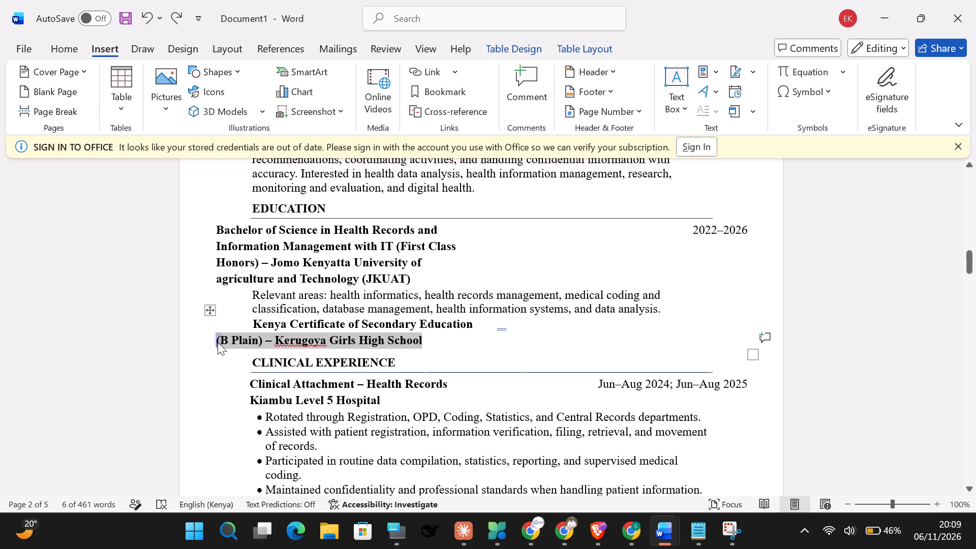
{"action": "key", "text": "x"}
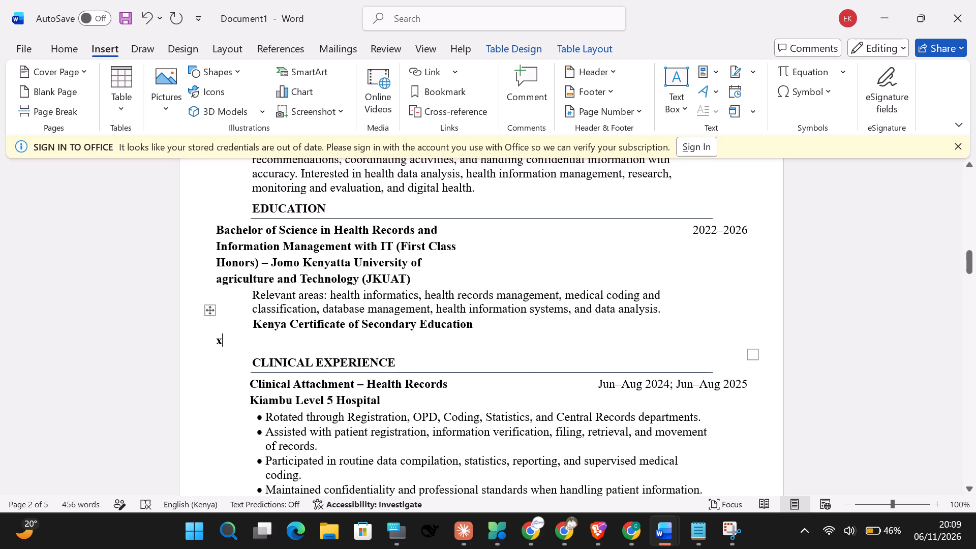
{"action": "key", "text": "Left"}
{"action": "key", "text": "Delete"}
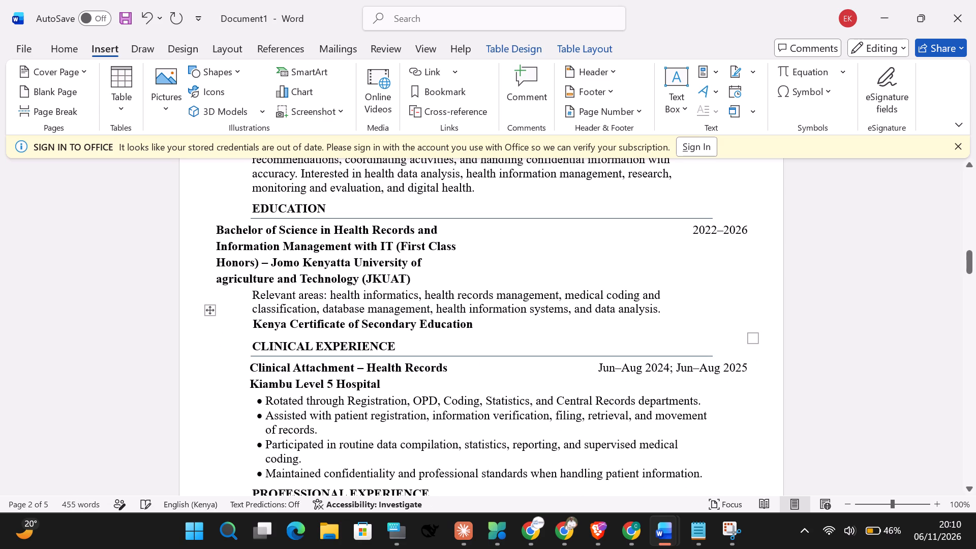
Add a line under "Kenya Certificate of Secondary Education", paste "B Plain) – Kerugoya Girls High School" there, and align it with the line above using spaces.
{"action": "left_click", "coordinate": [475, 325]}
{"action": "key", "text": "Return"}
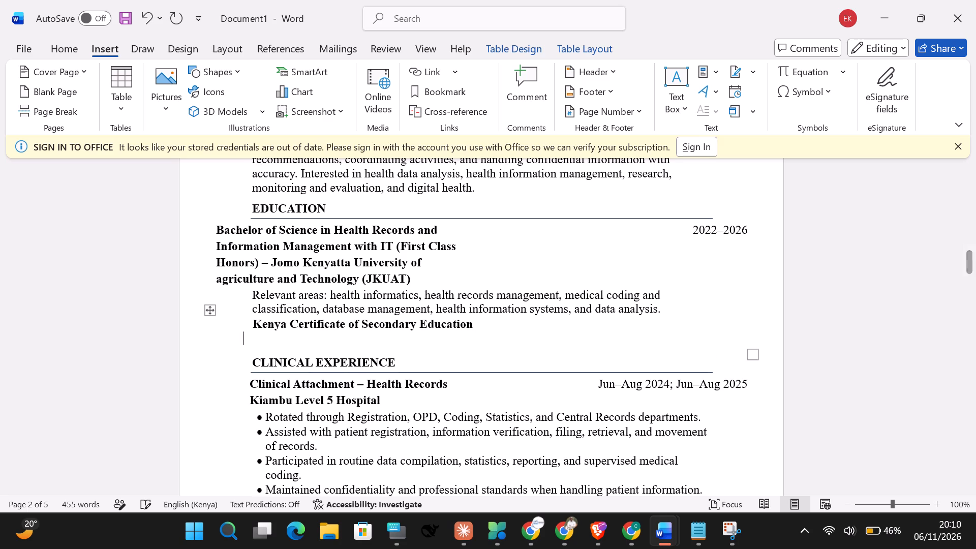
{"action": "key", "text": "space"}
{"action": "key", "text": "space"}
{"action": "key", "text": "space"}
{"action": "key", "text": "Left"}
{"action": "key", "text": "Left"}
{"action": "key", "text": "Left"}
{"action": "key", "text": "ctrl+v"}
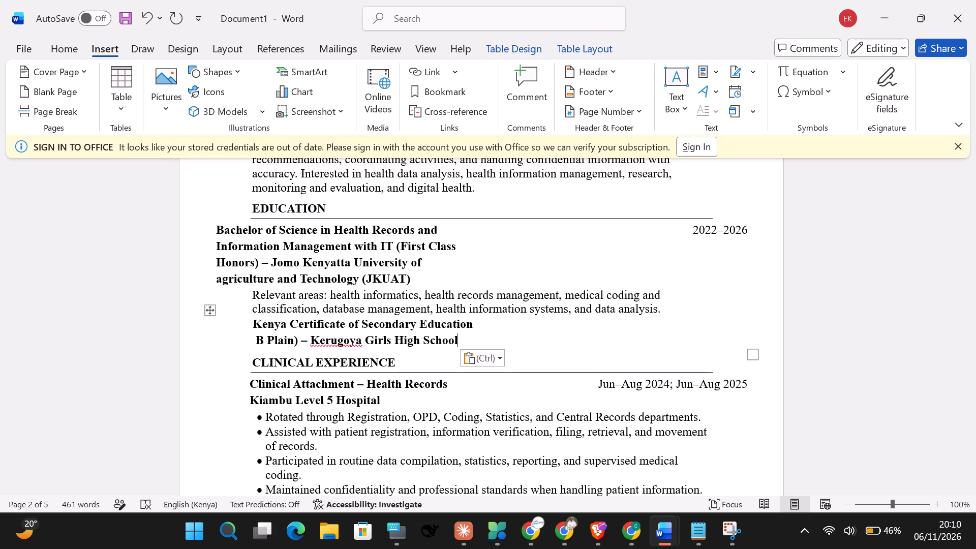
{"action": "left_click", "coordinate": [249, 344]}
{"action": "key", "text": "Delete"}
{"action": "left_click", "coordinate": [445, 340]}
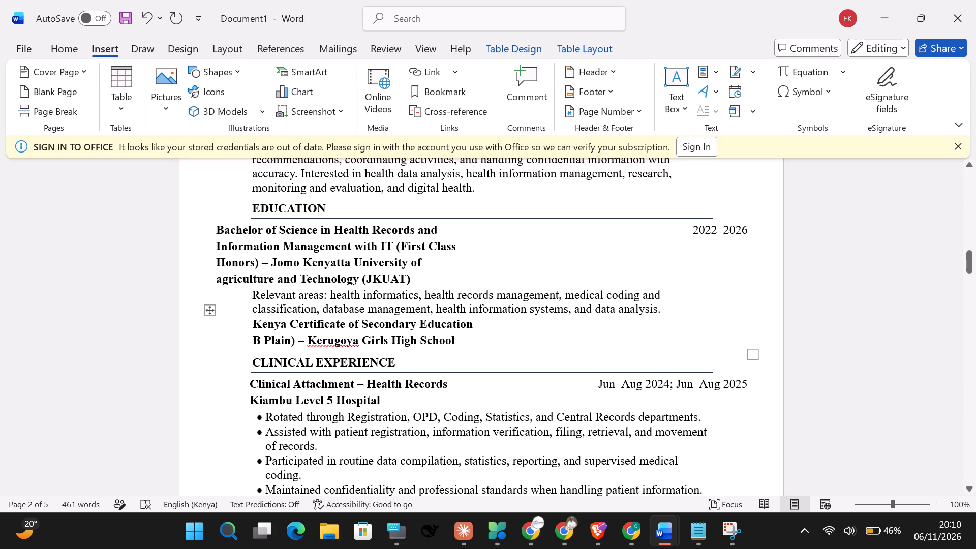
Break the degree entry after "Information Management with IT" and indent the "(First Class Honors)" line with spaces to match the text below.
{"action": "left_click", "coordinate": [396, 248]}
{"action": "key", "text": "Return"}
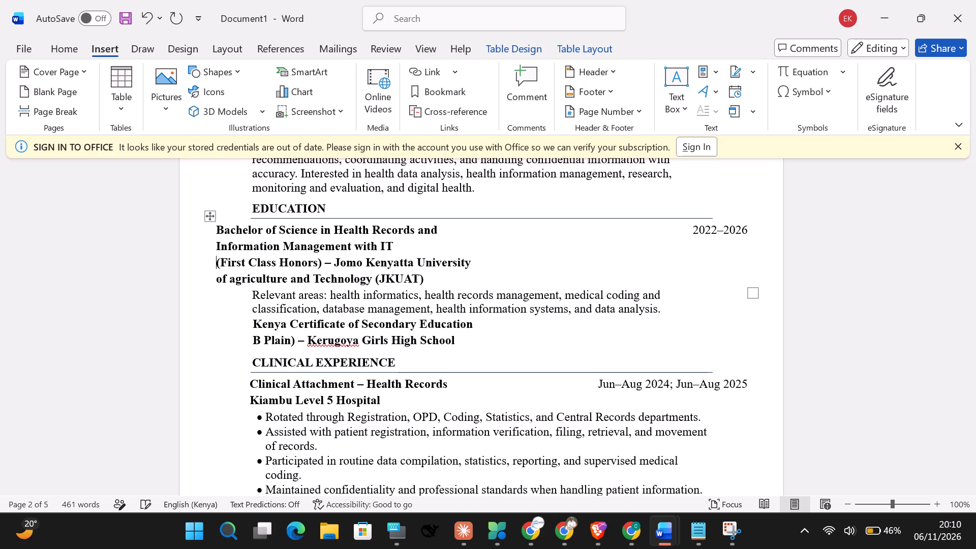
{"action": "key", "text": "space"}
{"action": "key", "text": "space"}
{"action": "key", "text": "space"}
{"action": "key", "text": "space"}
{"action": "key", "text": "space"}
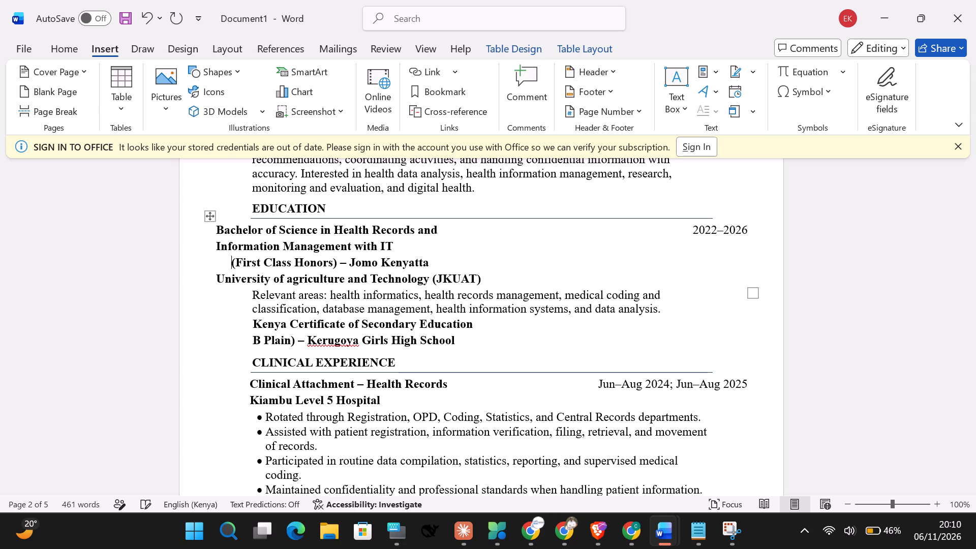
{"action": "key", "text": "space"}
{"action": "key", "text": "space"}
{"action": "key", "text": "space"}
{"action": "key", "text": "space"}
{"action": "key", "text": "space"}
{"action": "key", "text": "space"}
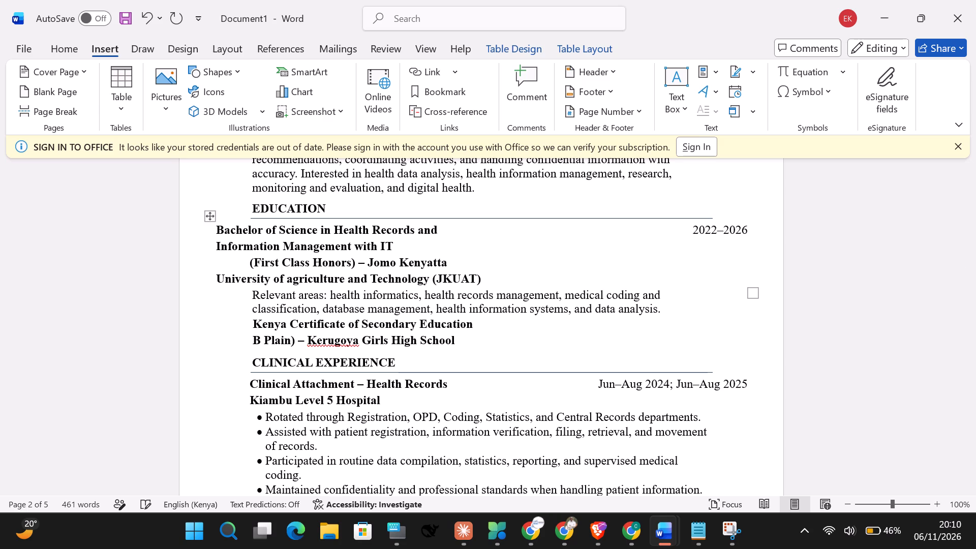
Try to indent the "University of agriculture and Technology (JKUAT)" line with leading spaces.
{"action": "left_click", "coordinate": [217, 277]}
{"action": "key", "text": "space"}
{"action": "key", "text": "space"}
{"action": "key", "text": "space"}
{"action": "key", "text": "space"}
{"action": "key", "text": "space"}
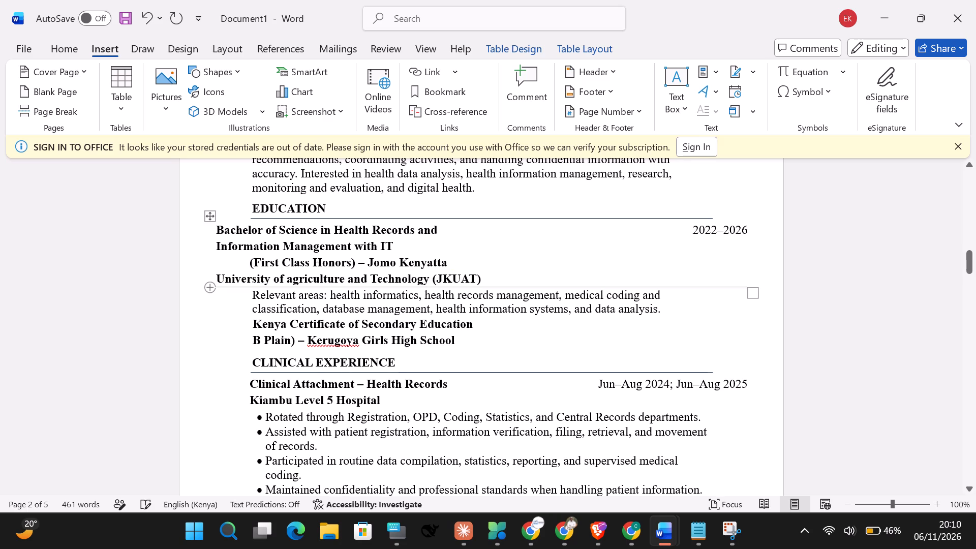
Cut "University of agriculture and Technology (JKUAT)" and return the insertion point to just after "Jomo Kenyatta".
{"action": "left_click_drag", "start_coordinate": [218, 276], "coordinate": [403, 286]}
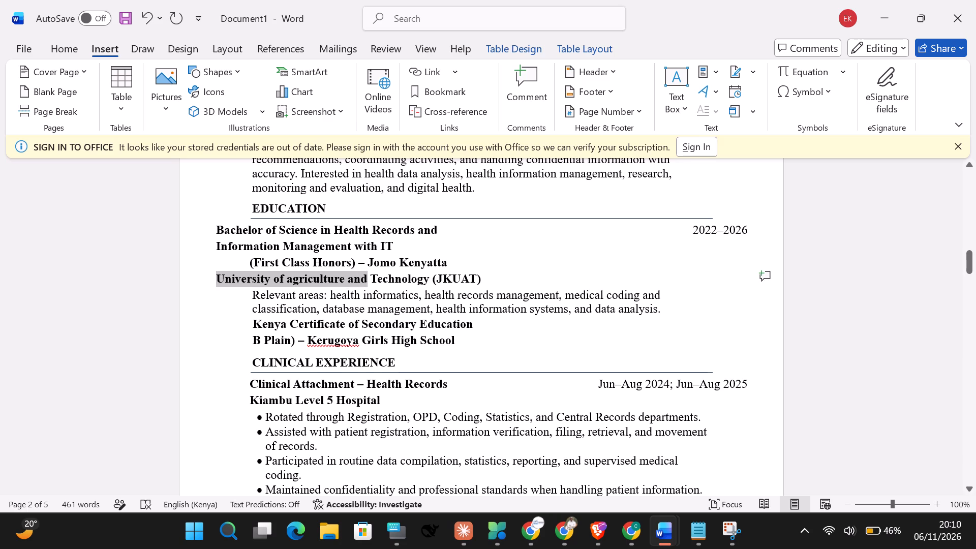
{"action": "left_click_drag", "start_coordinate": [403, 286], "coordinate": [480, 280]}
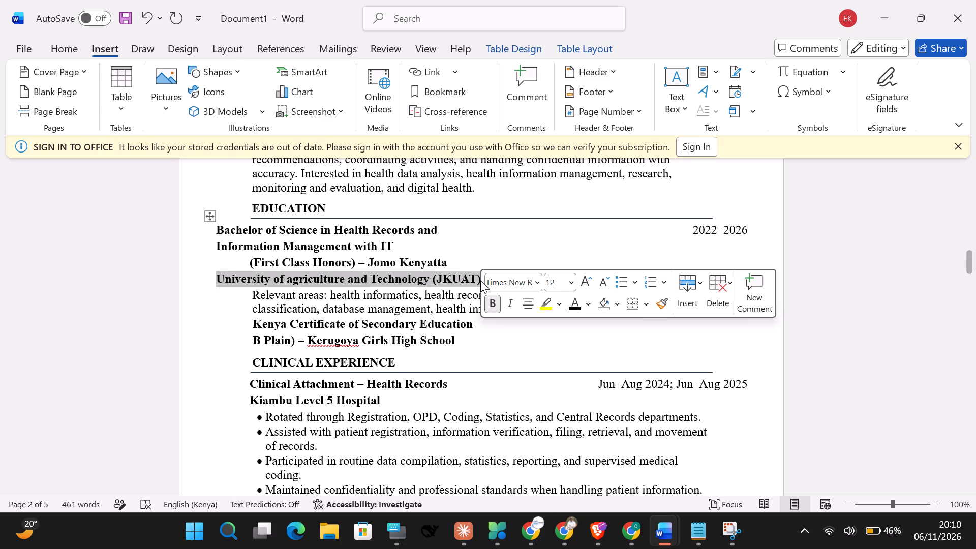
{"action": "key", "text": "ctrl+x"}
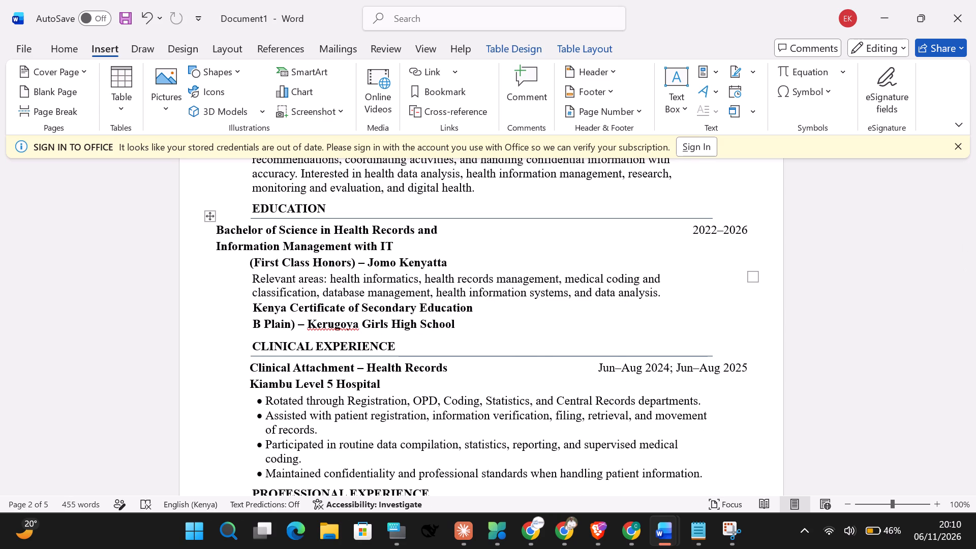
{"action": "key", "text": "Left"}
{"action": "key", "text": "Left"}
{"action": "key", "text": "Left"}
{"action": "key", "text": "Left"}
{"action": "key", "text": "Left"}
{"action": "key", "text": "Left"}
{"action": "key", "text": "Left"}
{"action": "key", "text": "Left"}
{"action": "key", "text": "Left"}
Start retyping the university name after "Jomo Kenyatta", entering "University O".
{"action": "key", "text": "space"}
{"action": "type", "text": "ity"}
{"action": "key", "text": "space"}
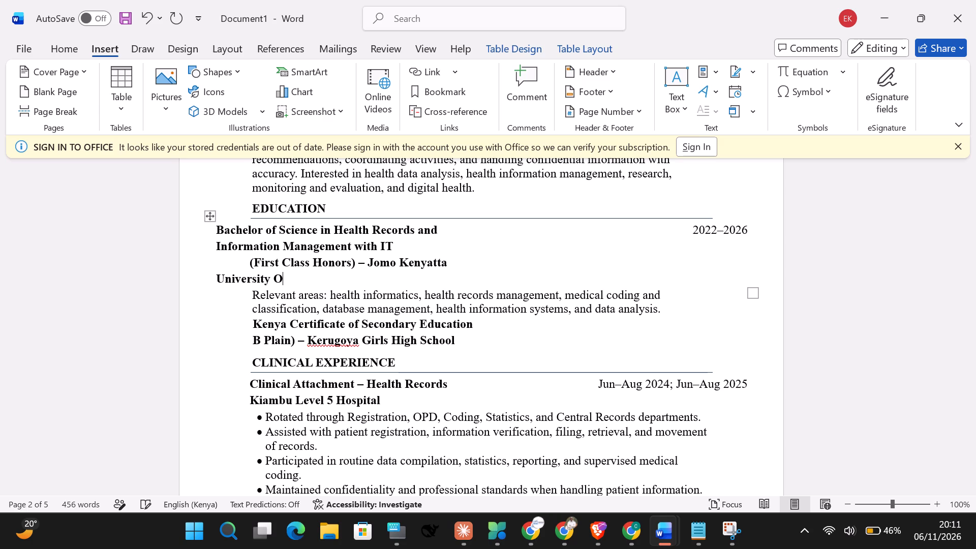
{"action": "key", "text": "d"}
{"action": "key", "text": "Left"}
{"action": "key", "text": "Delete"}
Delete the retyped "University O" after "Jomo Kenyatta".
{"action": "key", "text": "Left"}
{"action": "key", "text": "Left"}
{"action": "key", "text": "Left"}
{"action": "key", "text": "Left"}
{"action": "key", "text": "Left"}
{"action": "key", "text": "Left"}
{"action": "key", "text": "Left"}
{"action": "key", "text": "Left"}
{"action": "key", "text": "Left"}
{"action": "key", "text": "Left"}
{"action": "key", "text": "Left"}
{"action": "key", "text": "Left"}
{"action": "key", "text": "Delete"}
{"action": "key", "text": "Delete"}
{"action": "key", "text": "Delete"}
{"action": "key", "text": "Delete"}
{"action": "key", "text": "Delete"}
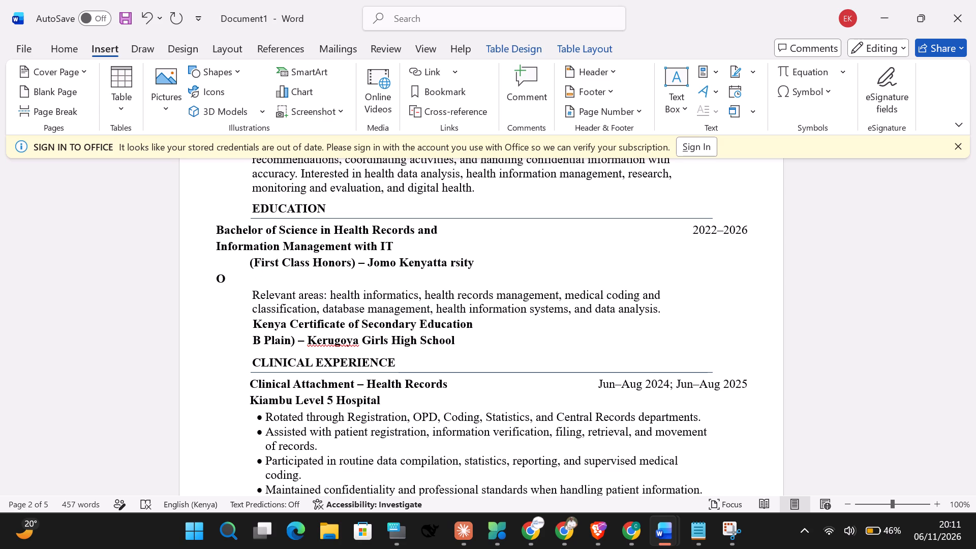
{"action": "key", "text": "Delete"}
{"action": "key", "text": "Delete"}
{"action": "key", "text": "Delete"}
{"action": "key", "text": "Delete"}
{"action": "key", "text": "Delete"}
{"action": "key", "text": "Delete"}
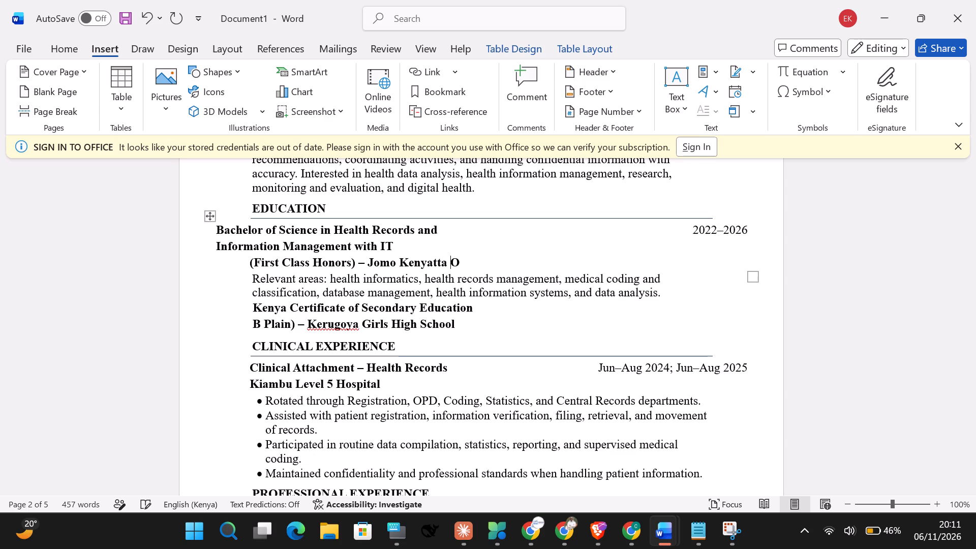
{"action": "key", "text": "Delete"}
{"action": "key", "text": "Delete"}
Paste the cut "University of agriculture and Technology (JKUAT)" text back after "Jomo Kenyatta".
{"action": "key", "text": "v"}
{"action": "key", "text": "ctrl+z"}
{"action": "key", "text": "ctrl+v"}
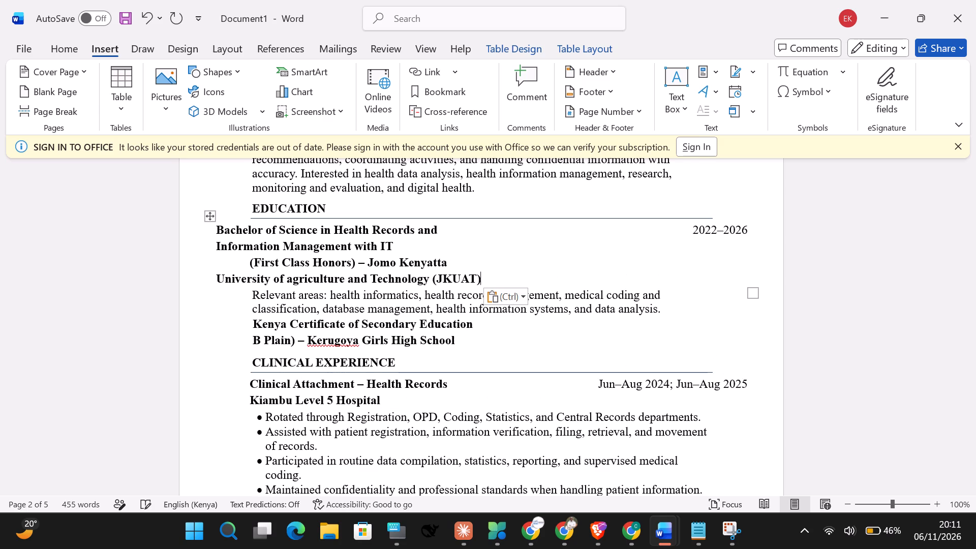
Try to indent the "University of agriculture and Technology (JKUAT)" line by adding three spaces before it.
{"action": "left_click", "coordinate": [219, 276]}
{"action": "key", "text": "space"}
{"action": "key", "text": "space"}
{"action": "key", "text": "space"}
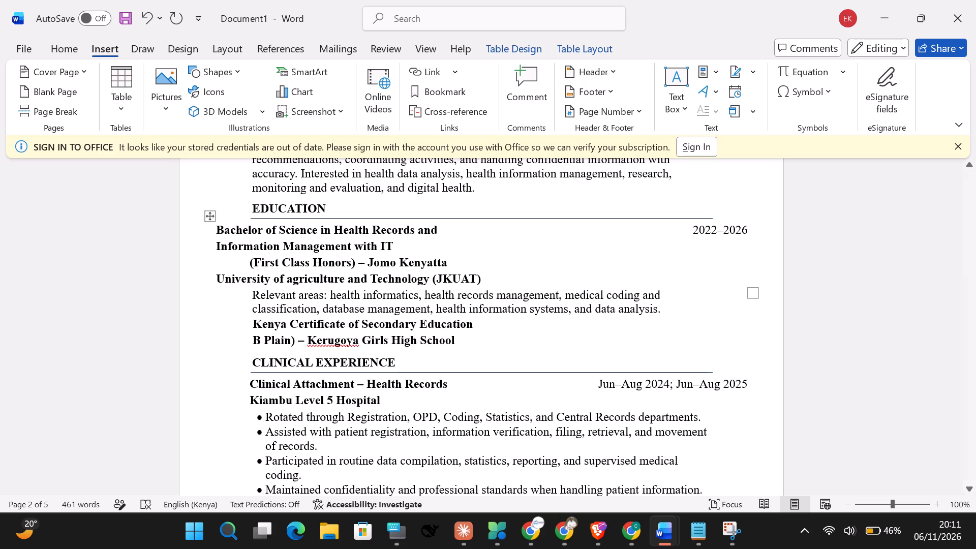
Center the degree entry text from "(First Class Honors) – Jomo Kenyatta" through "University of agriculture and Technology (JKUAT)".
{"action": "left_click_drag", "start_coordinate": [247, 263], "coordinate": [424, 269]}
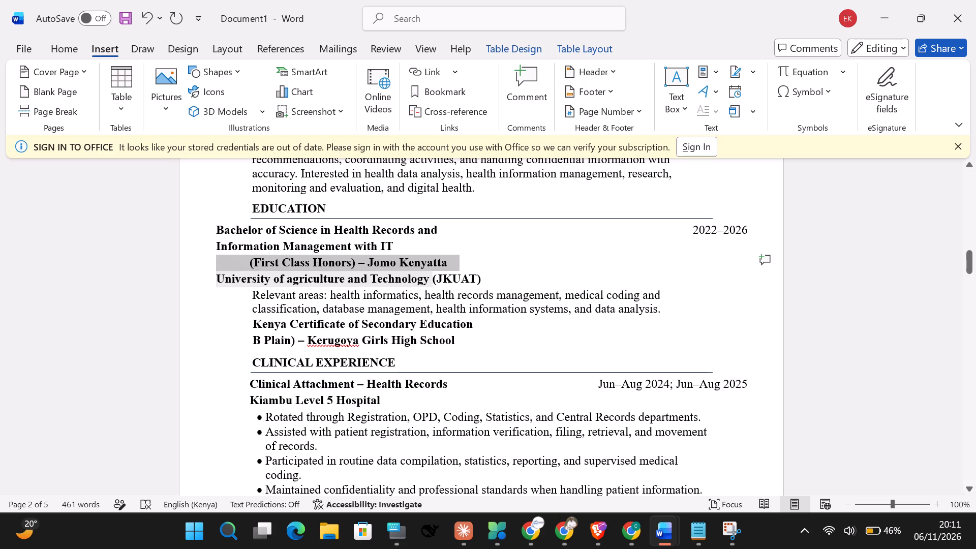
{"action": "left_click_drag", "start_coordinate": [424, 269], "coordinate": [476, 291]}
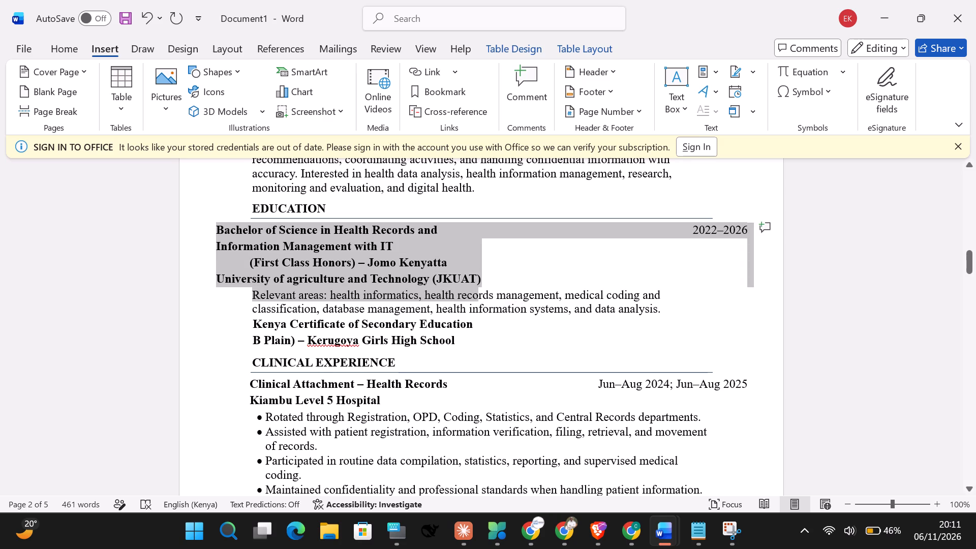
{"action": "left_click_drag", "start_coordinate": [476, 291], "coordinate": [481, 277]}
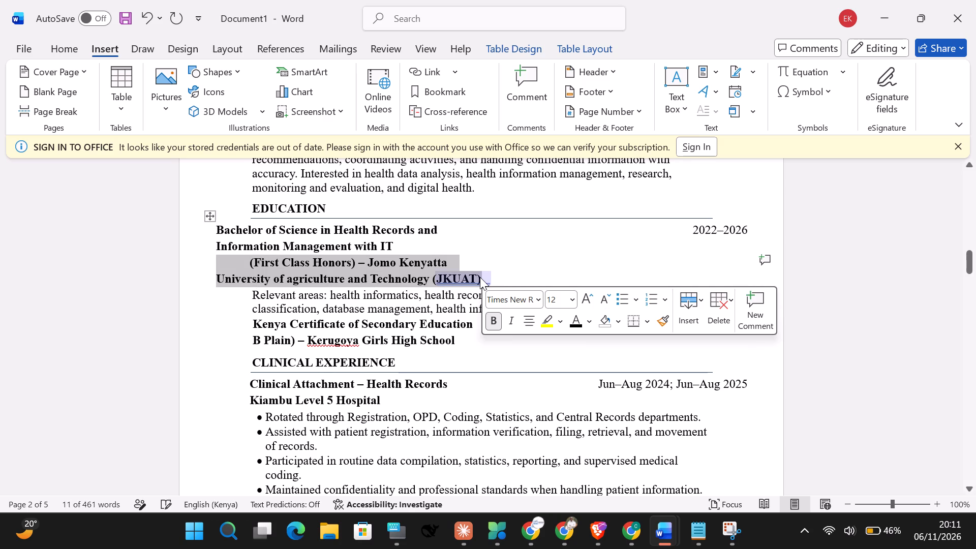
{"action": "left_click", "coordinate": [522, 318]}
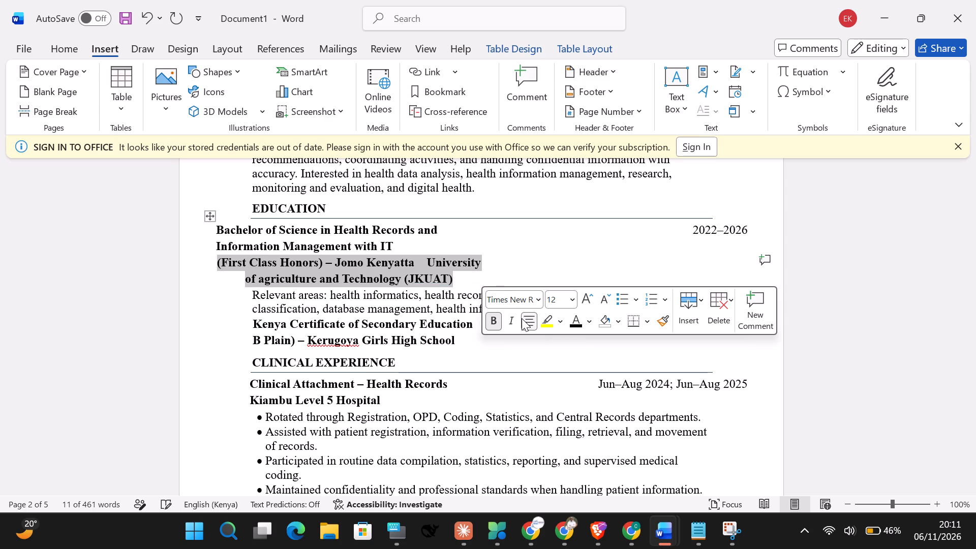
Add a space before "(First Class Honors)" in the degree entry.
{"action": "left_click", "coordinate": [208, 270]}
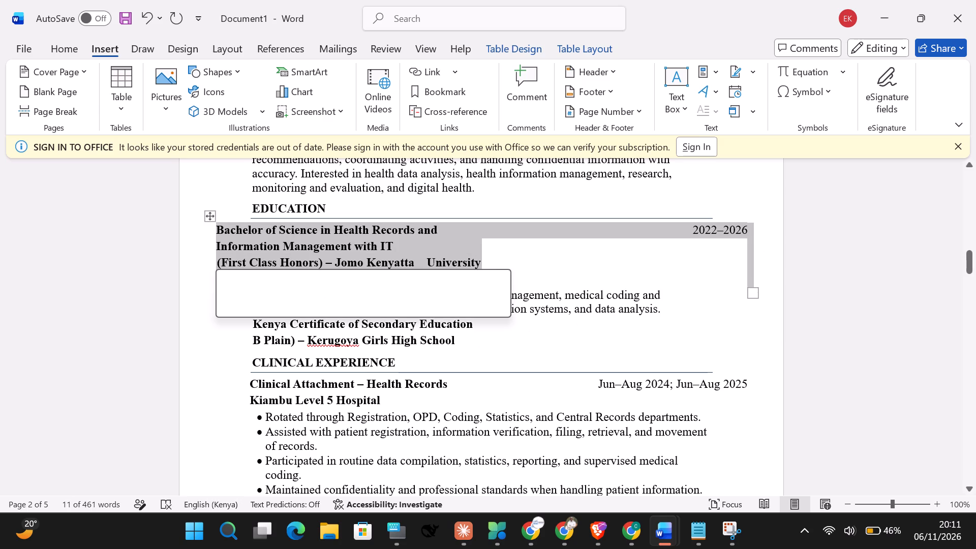
{"action": "left_click", "coordinate": [216, 263]}
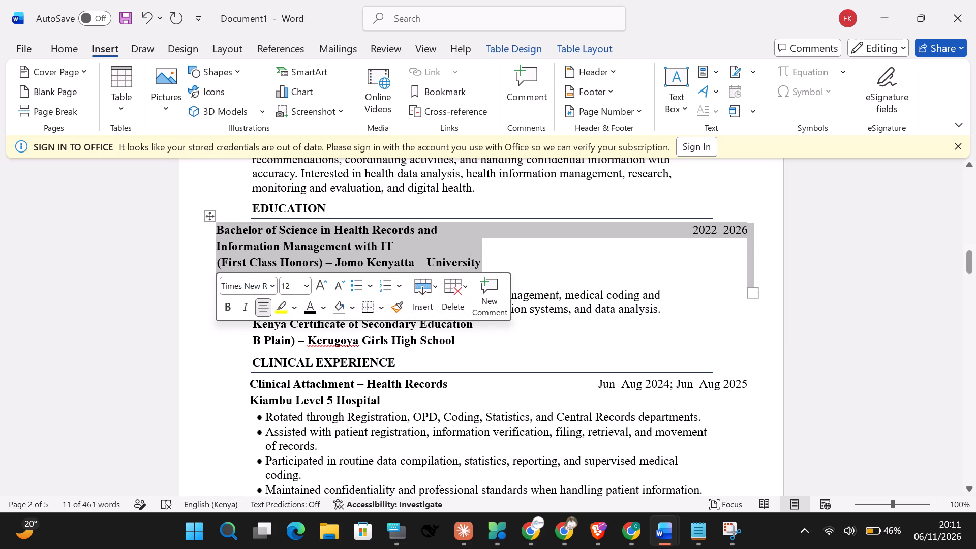
{"action": "left_click", "coordinate": [534, 248]}
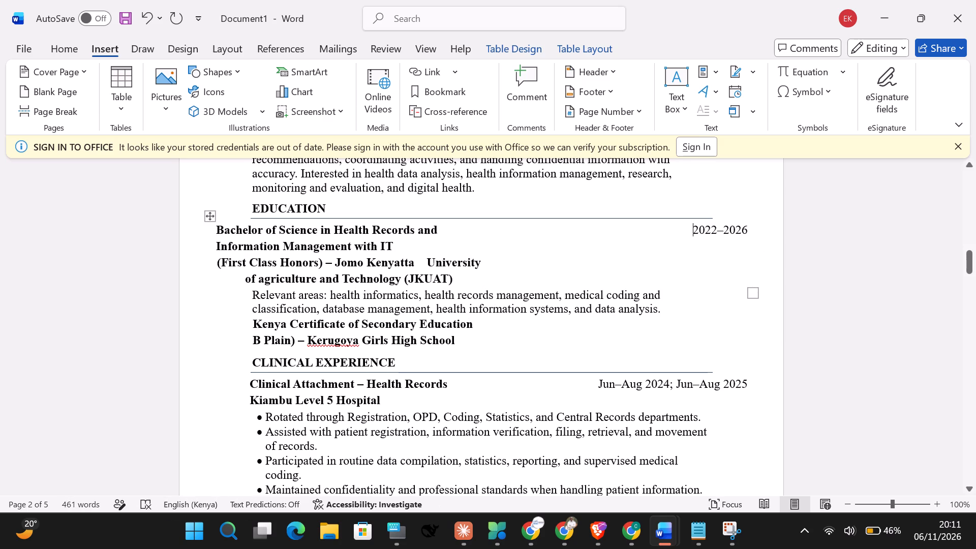
{"action": "left_click", "coordinate": [219, 261]}
{"action": "key", "text": "space"}
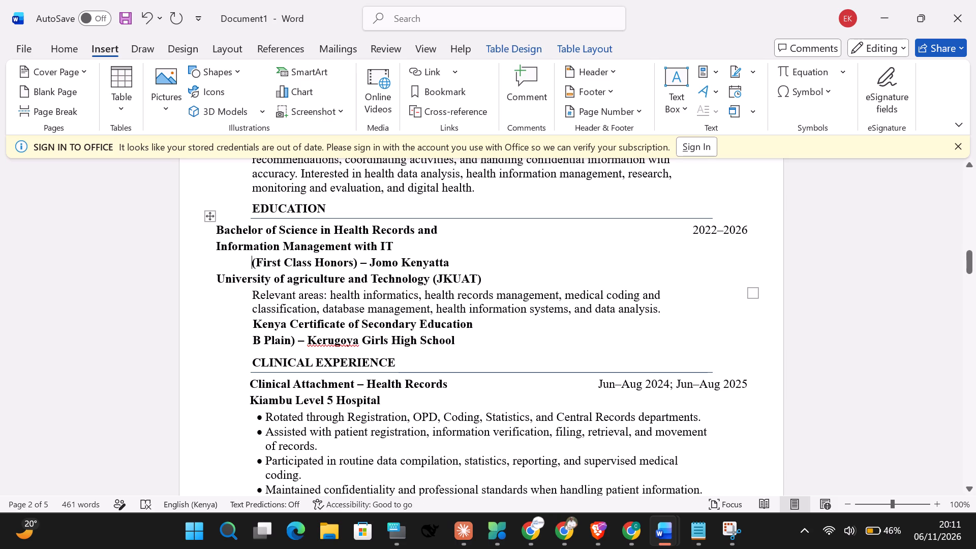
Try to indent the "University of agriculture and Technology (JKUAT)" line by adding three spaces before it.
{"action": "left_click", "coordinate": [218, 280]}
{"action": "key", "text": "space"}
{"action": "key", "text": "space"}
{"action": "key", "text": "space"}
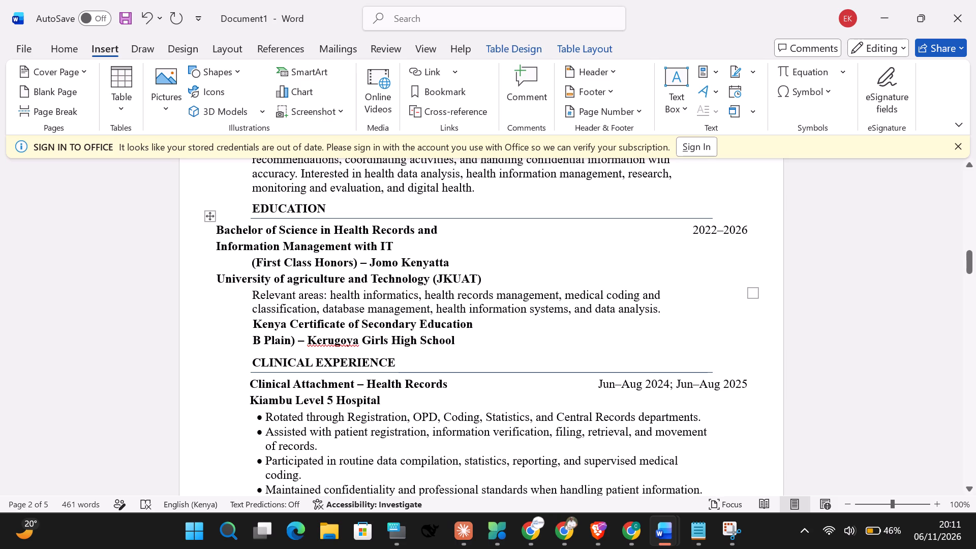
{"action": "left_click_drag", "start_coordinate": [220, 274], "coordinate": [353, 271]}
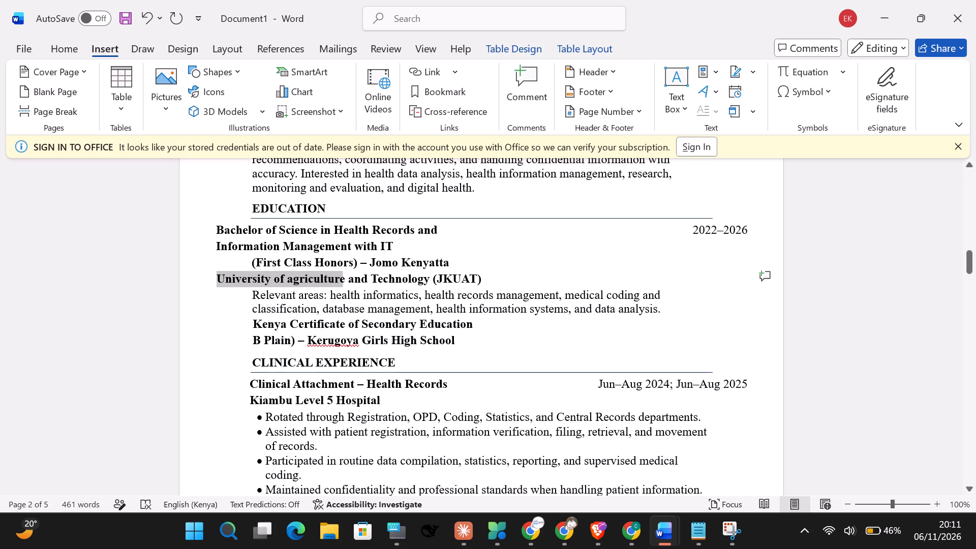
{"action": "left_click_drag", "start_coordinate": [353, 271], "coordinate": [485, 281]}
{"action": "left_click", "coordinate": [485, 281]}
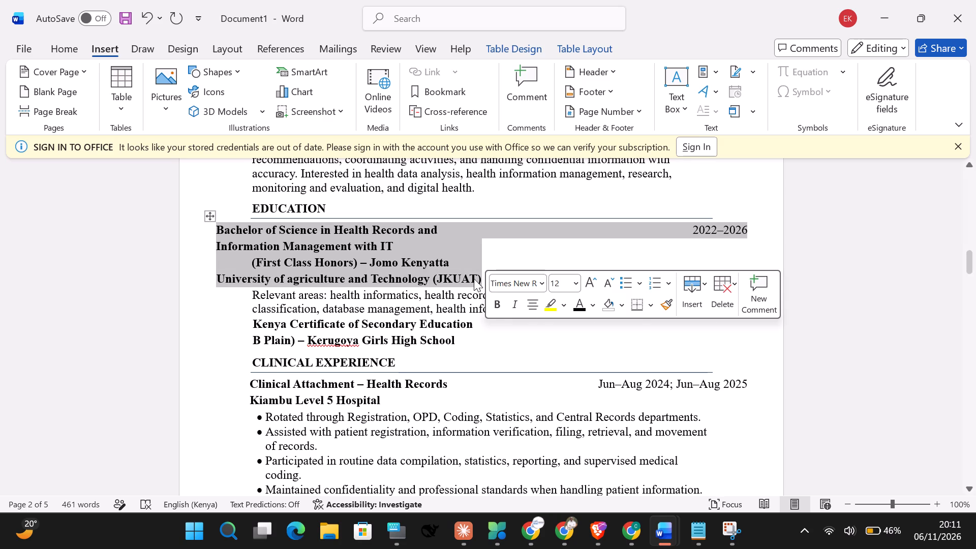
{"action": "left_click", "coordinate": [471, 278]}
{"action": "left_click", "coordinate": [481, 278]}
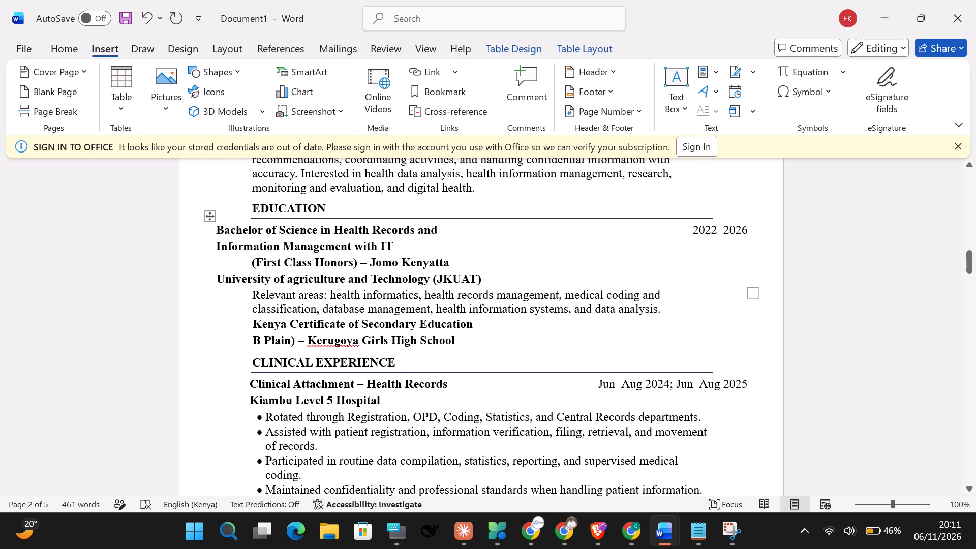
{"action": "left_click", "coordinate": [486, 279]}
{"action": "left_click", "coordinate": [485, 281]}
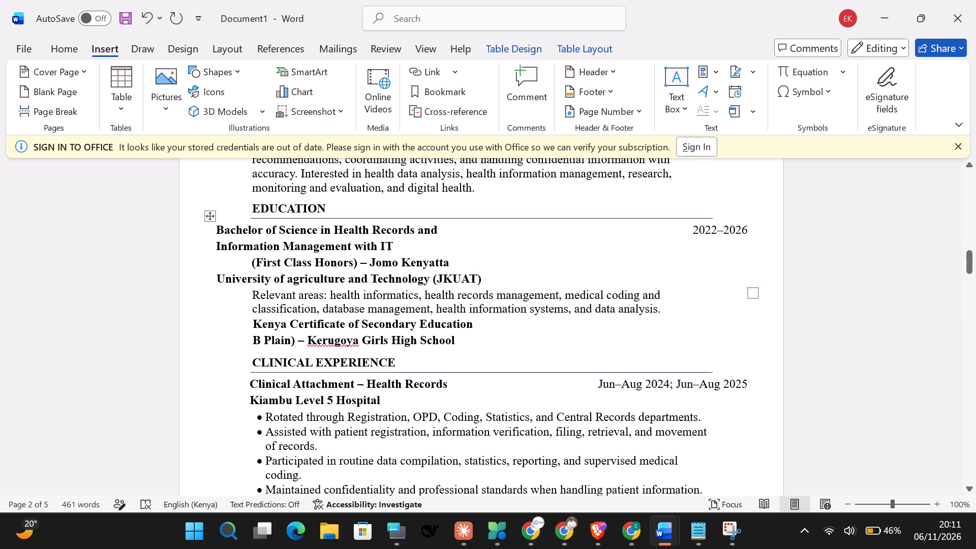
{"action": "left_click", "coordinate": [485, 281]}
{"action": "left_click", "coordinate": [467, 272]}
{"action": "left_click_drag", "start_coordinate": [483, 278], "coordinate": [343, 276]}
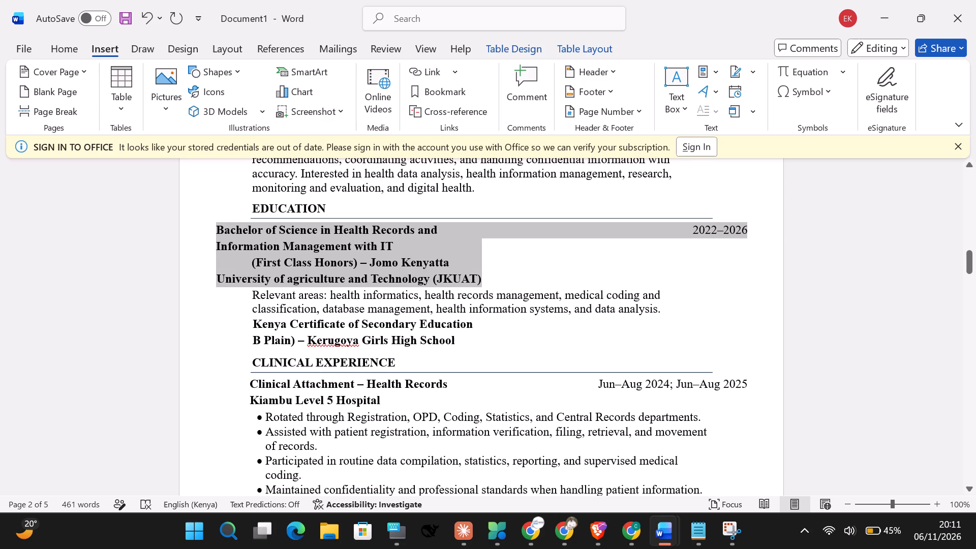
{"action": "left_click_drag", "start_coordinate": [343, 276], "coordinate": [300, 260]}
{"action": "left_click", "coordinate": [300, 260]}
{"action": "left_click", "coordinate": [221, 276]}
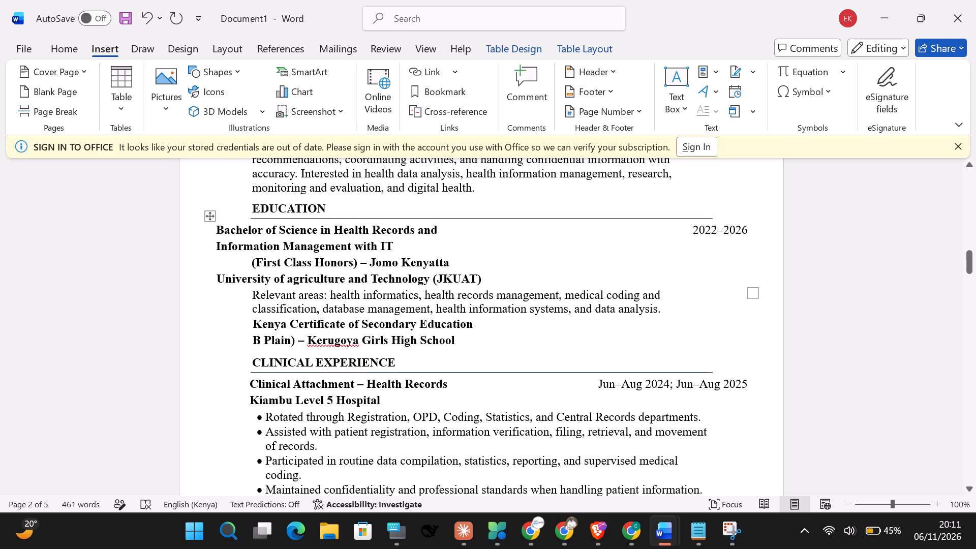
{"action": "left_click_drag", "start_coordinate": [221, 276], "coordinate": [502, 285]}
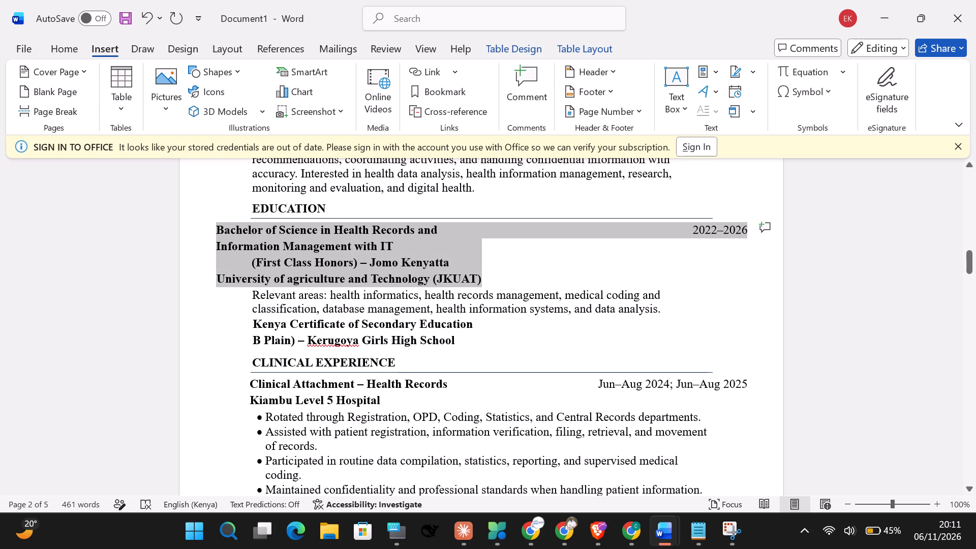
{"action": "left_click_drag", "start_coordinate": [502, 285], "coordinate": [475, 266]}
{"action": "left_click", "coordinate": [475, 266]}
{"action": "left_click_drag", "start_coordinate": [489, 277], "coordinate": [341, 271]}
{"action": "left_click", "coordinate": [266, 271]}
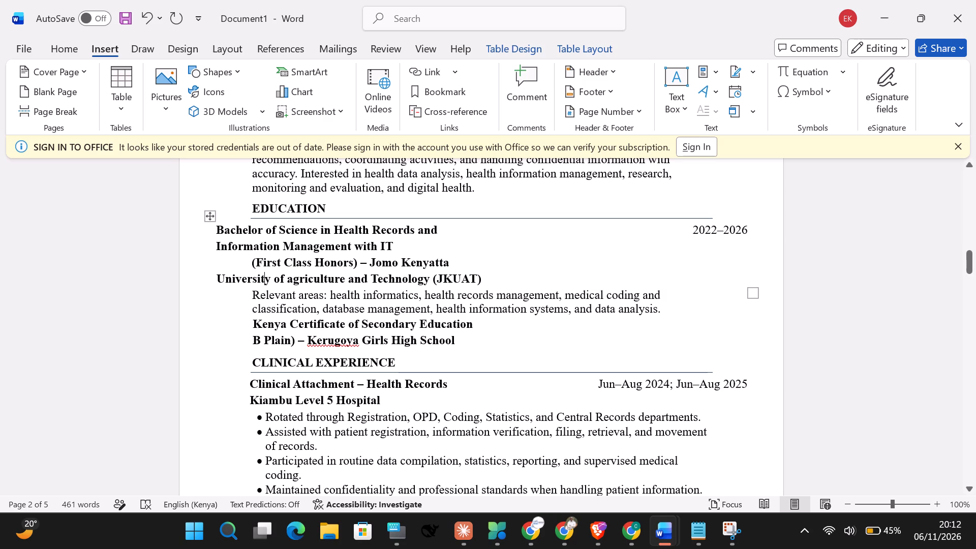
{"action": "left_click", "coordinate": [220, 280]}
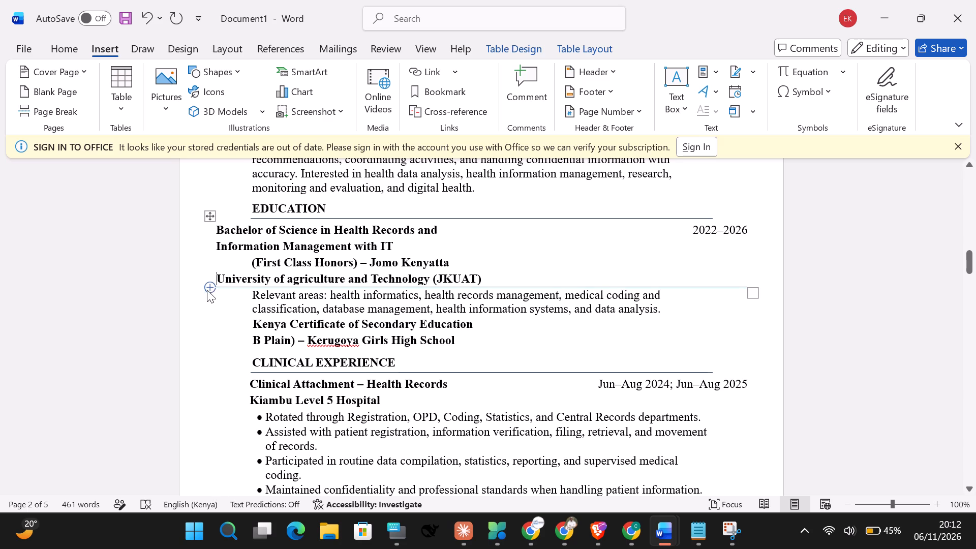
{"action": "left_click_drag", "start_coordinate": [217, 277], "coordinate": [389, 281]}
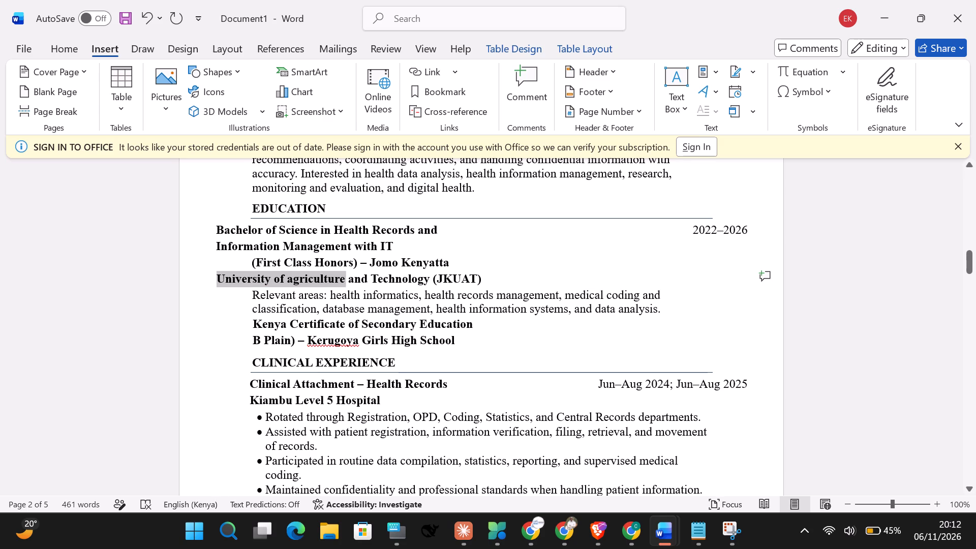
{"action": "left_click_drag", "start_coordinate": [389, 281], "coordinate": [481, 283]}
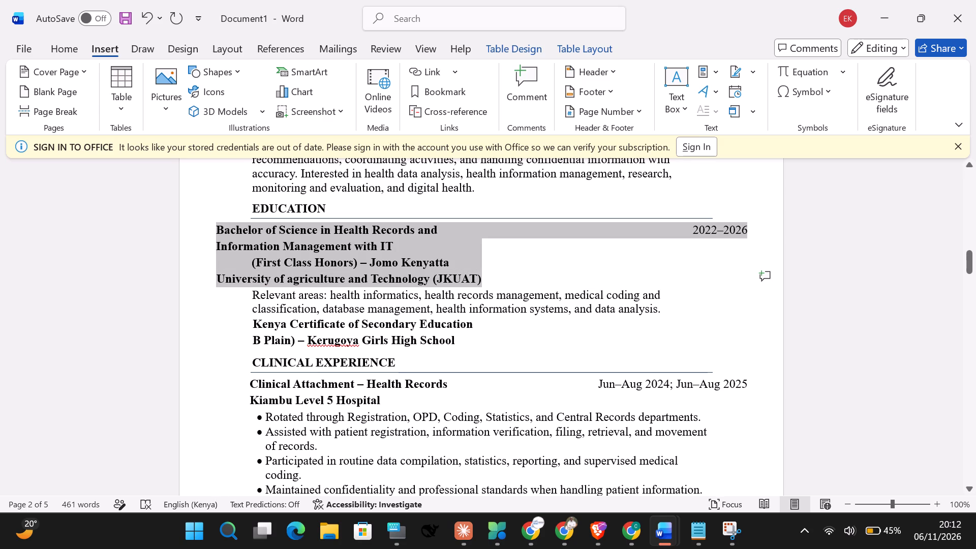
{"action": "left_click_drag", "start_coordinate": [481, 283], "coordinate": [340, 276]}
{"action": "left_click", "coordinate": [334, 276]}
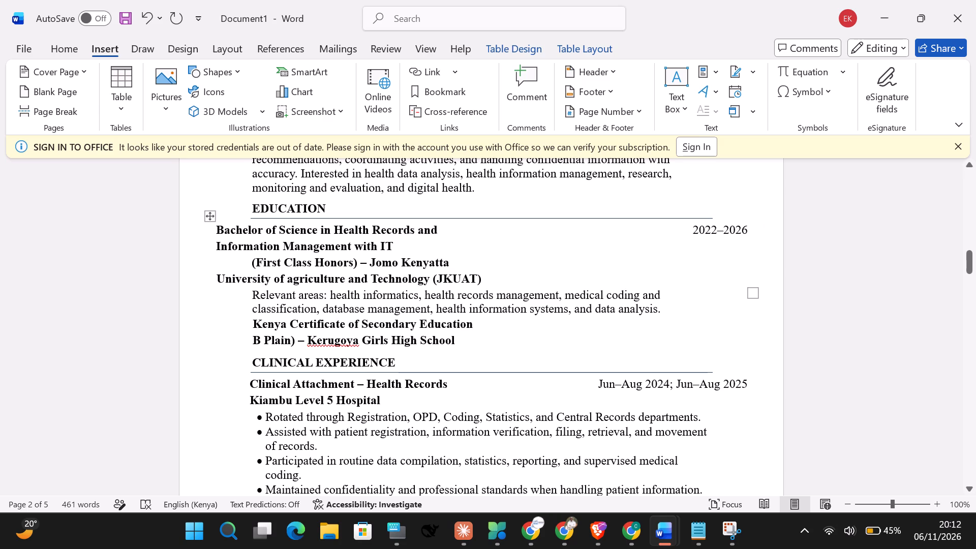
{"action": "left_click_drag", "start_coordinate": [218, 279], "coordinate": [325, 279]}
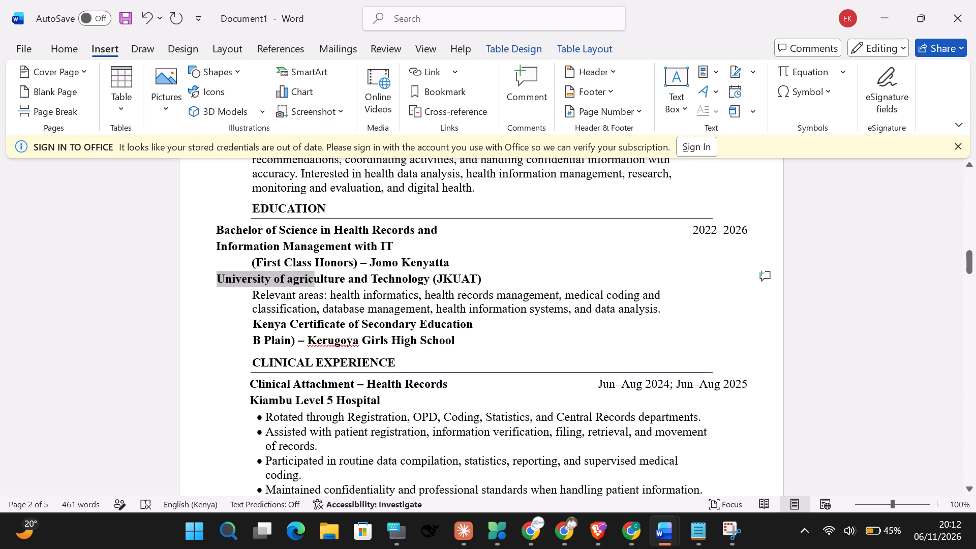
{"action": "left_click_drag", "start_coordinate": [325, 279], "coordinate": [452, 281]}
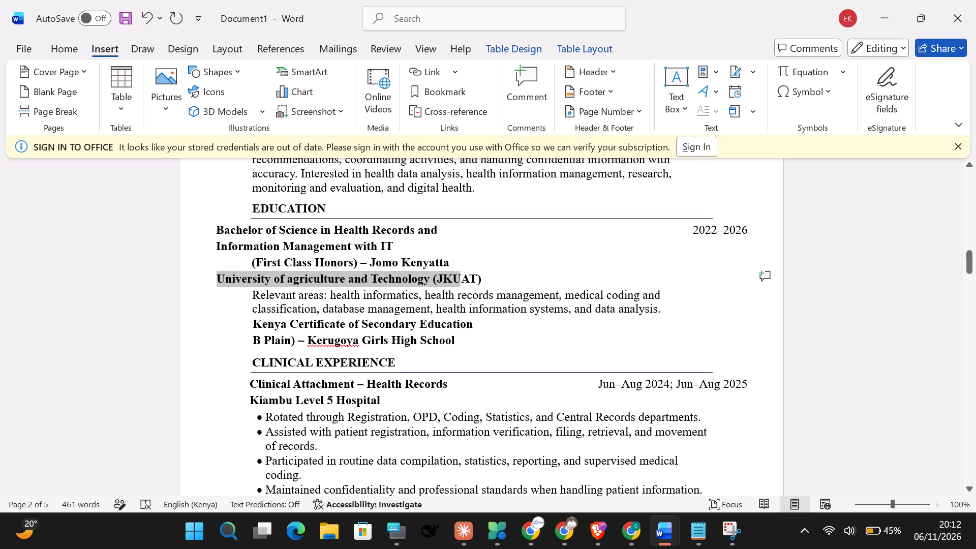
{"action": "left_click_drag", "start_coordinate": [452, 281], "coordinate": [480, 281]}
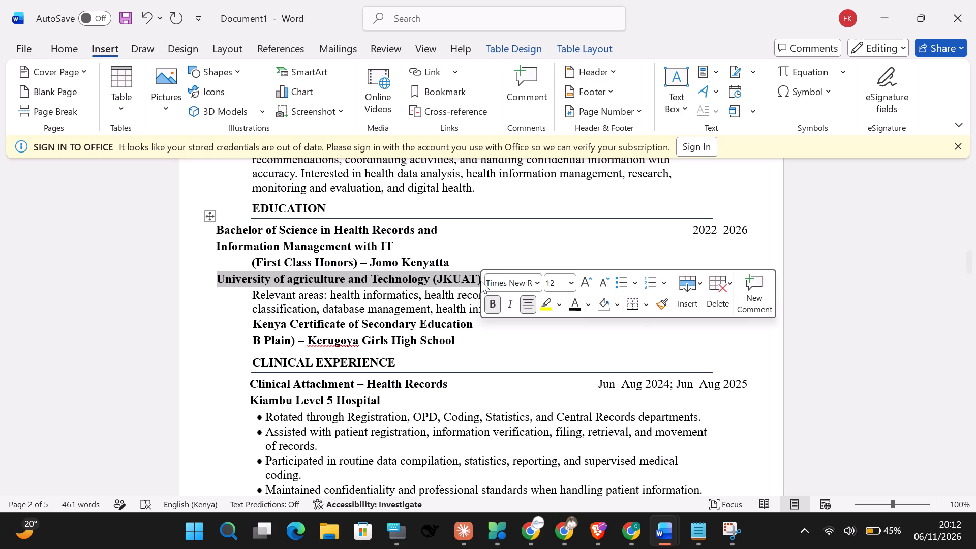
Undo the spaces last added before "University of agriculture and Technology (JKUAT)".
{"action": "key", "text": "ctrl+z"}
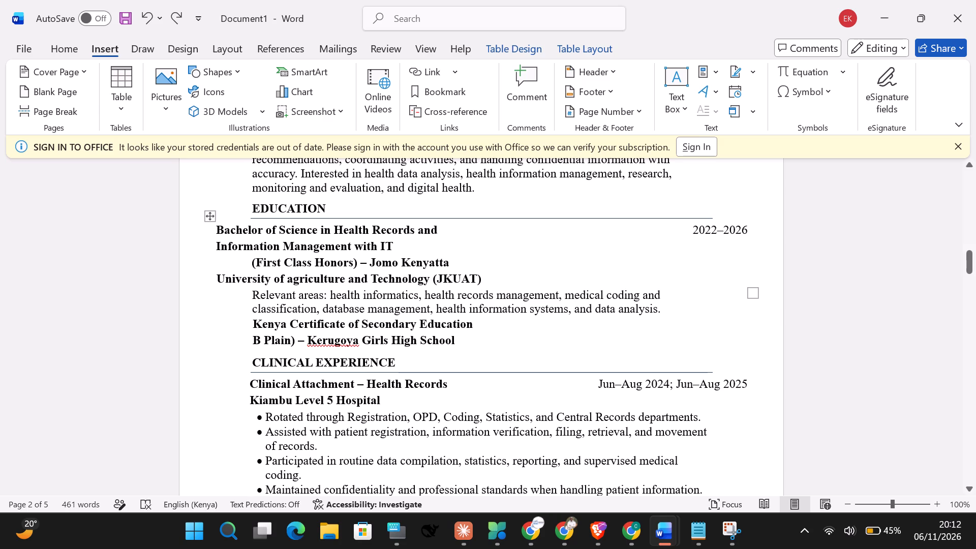
Cut the "University of agriculture and Technology (JKUAT)" line from the degree entry.
{"action": "left_click", "coordinate": [482, 280]}
{"action": "left_click", "coordinate": [482, 280]}
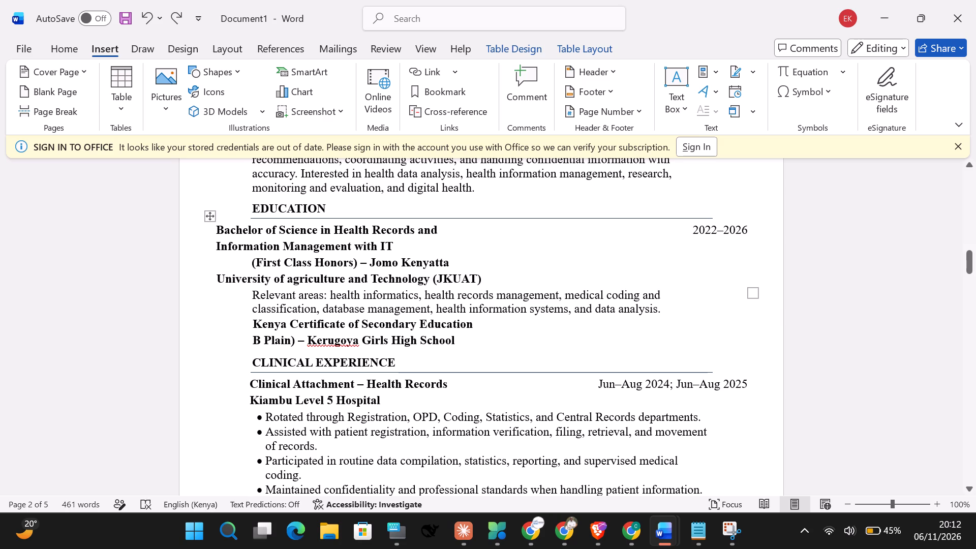
{"action": "left_click", "coordinate": [464, 280]}
{"action": "left_click", "coordinate": [485, 279]}
{"action": "left_click", "coordinate": [460, 280]}
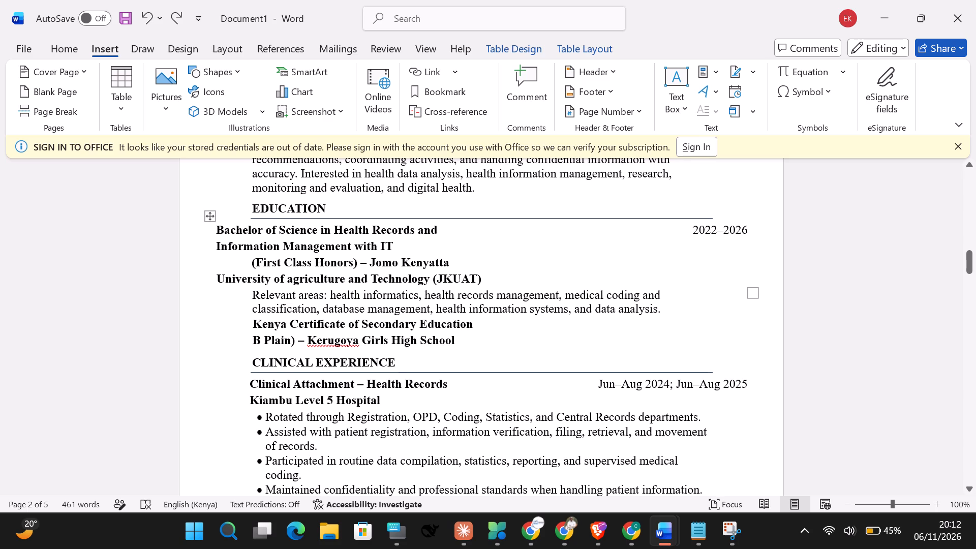
{"action": "left_click", "coordinate": [481, 278]}
{"action": "left_click", "coordinate": [436, 277]}
{"action": "left_click_drag", "start_coordinate": [219, 279], "coordinate": [401, 266]}
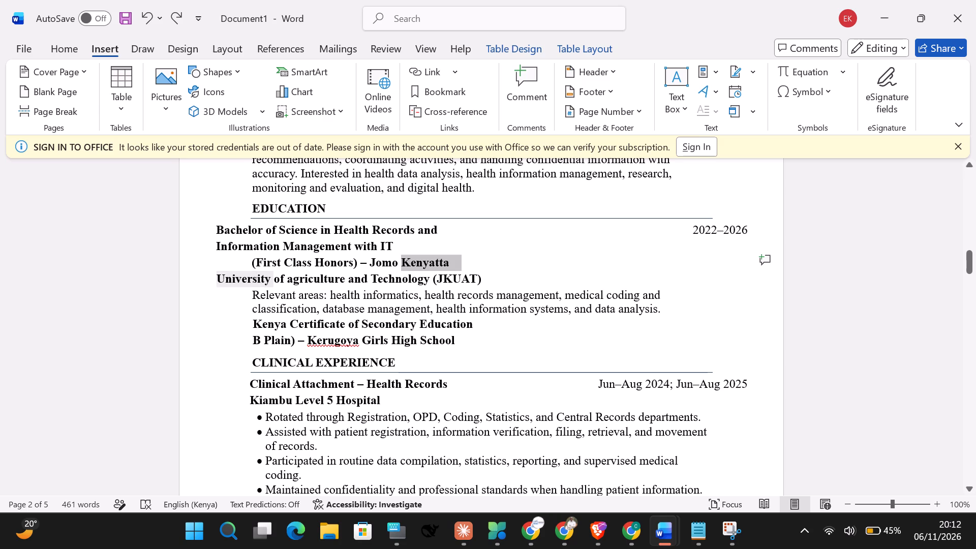
{"action": "left_click_drag", "start_coordinate": [401, 266], "coordinate": [486, 282]}
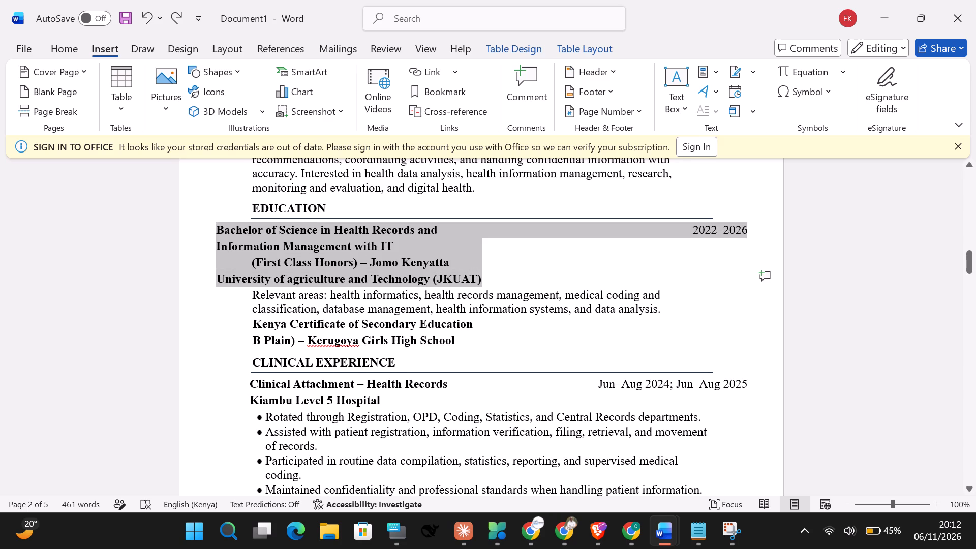
{"action": "left_click_drag", "start_coordinate": [486, 282], "coordinate": [409, 284]}
{"action": "left_click", "coordinate": [277, 279]}
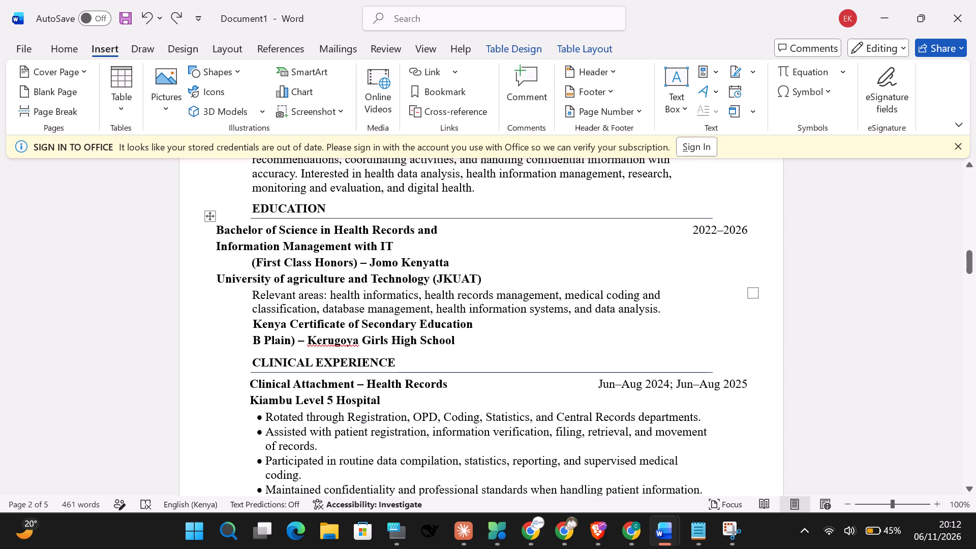
{"action": "left_click_drag", "start_coordinate": [218, 278], "coordinate": [451, 298]}
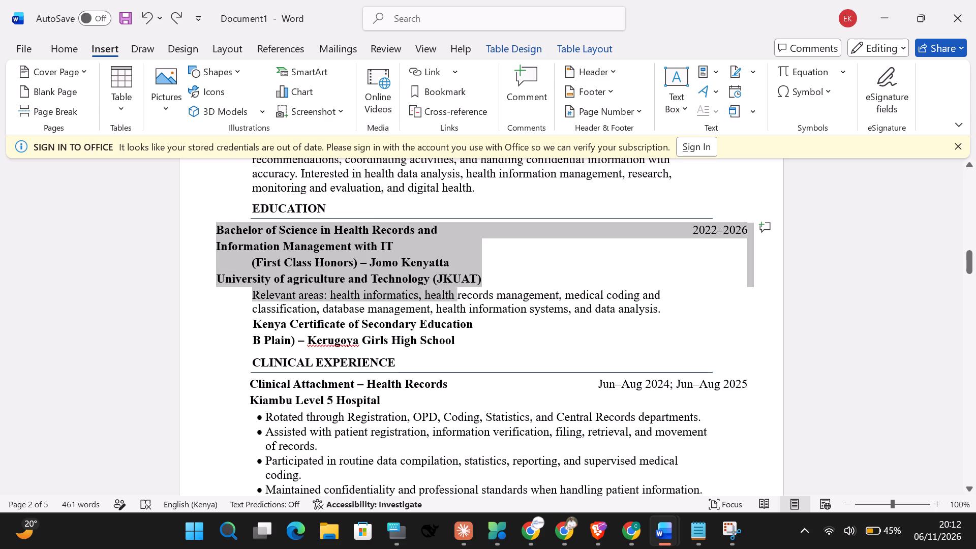
{"action": "left_click_drag", "start_coordinate": [451, 298], "coordinate": [479, 277]}
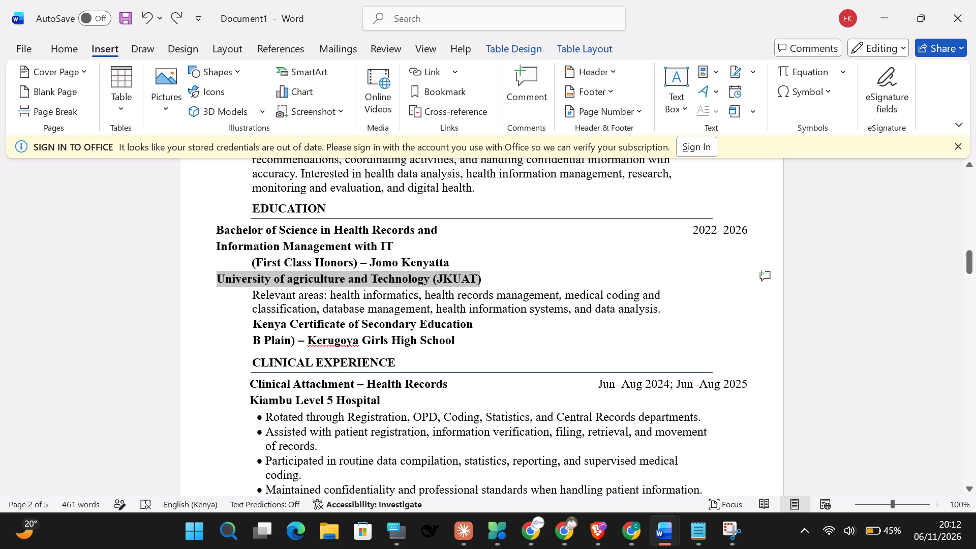
{"action": "left_click_drag", "start_coordinate": [479, 277], "coordinate": [467, 270]}
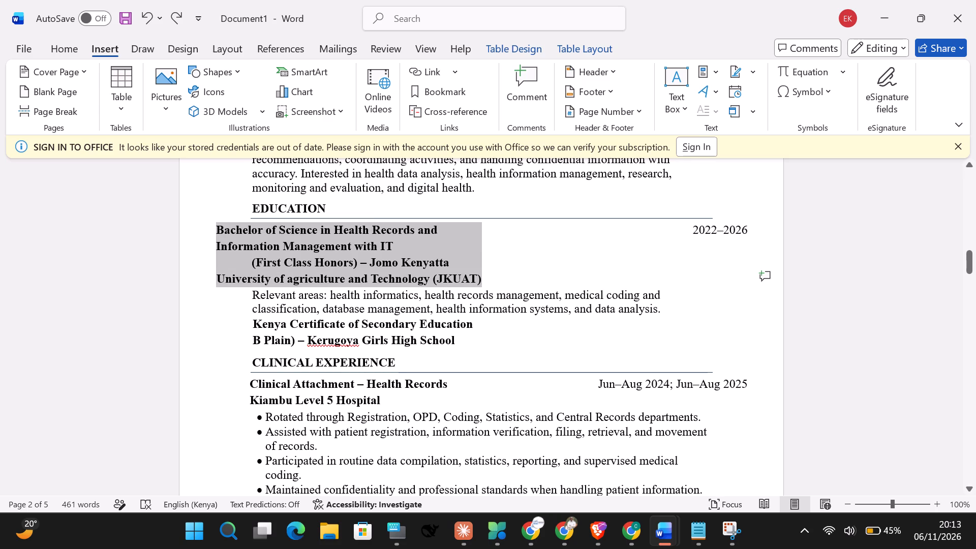
{"action": "left_click_drag", "start_coordinate": [467, 270], "coordinate": [402, 262]}
{"action": "left_click", "coordinate": [402, 262]}
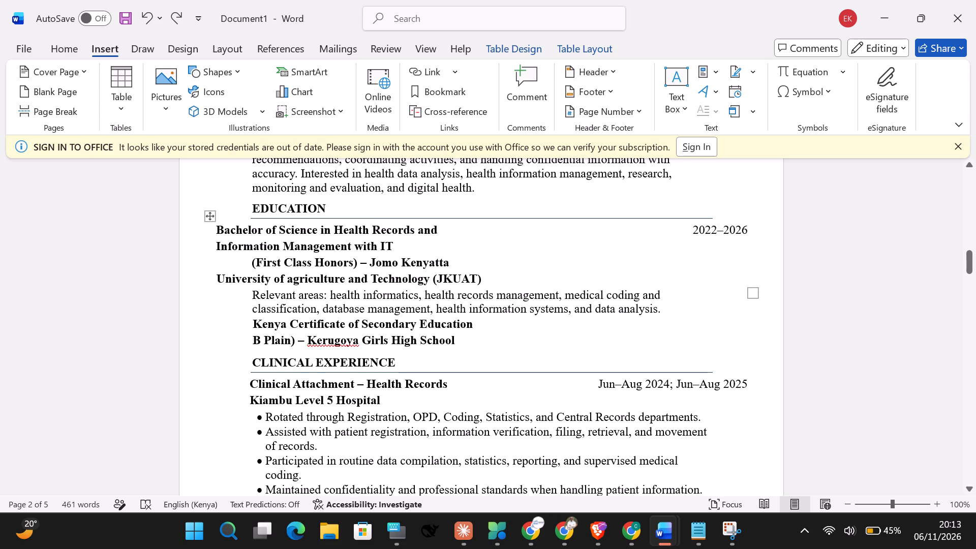
{"action": "left_click_drag", "start_coordinate": [220, 277], "coordinate": [376, 296]}
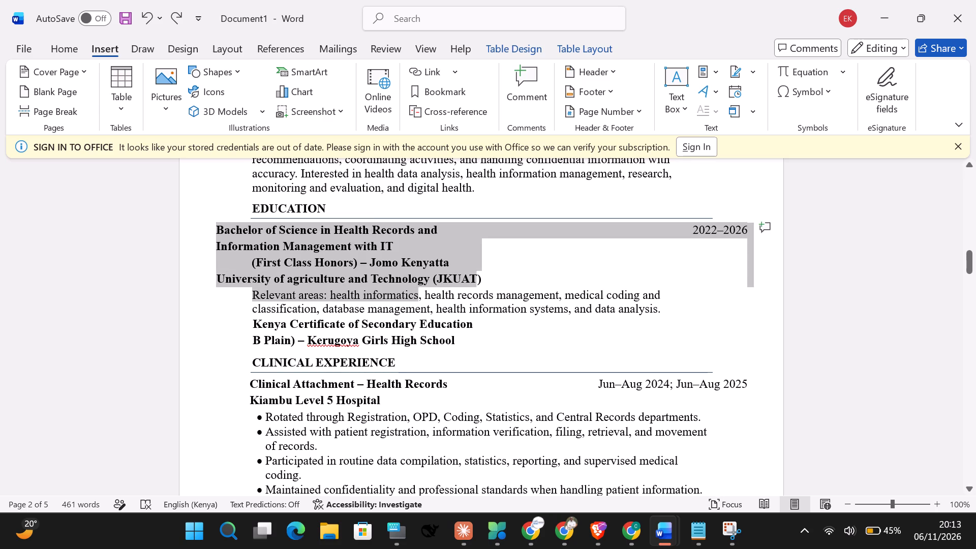
{"action": "left_click_drag", "start_coordinate": [376, 296], "coordinate": [454, 277]}
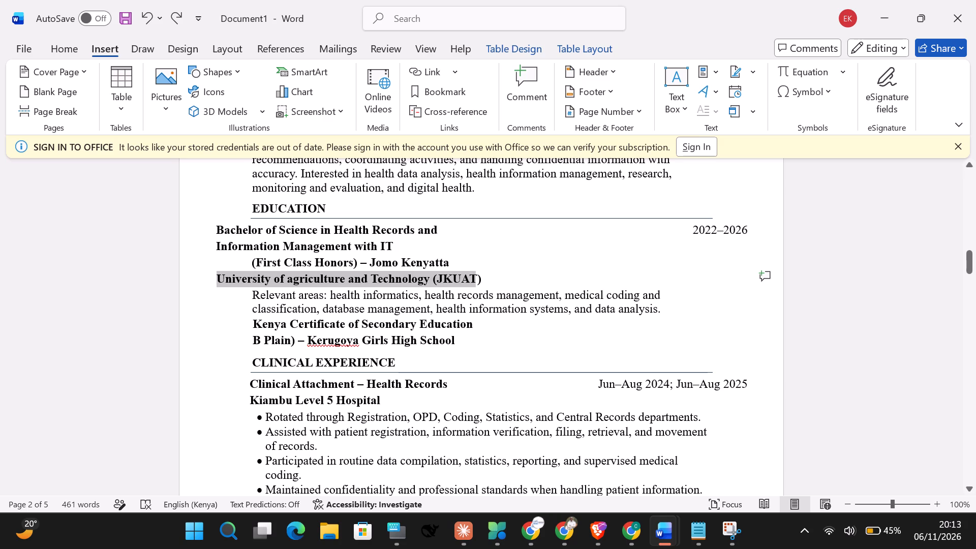
{"action": "left_click_drag", "start_coordinate": [454, 277], "coordinate": [479, 277]}
{"action": "left_click_drag", "start_coordinate": [479, 277], "coordinate": [480, 277]}
{"action": "key", "text": "ctrl+x"}
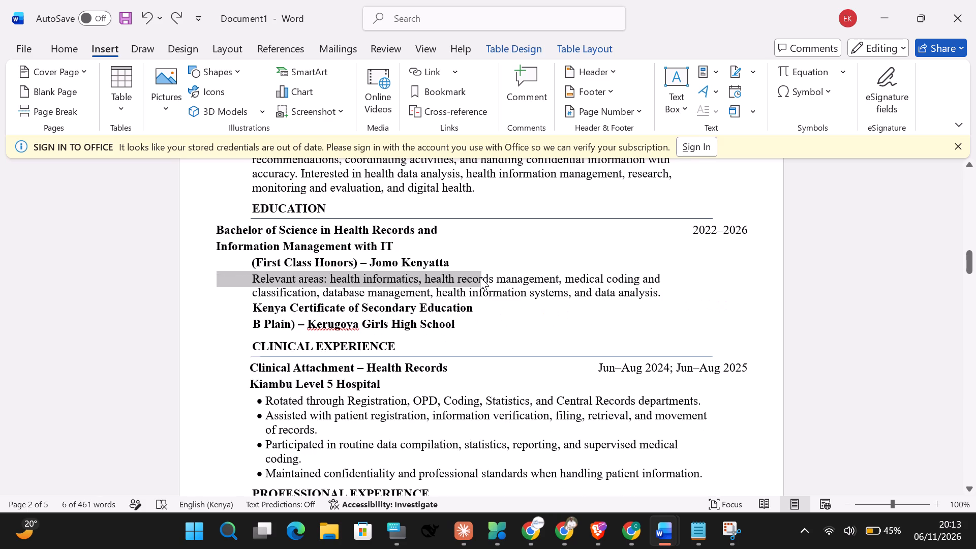
Insert a new line after "(First Class Honors) – Jomo Kenyatta" in the degree entry.
{"action": "key", "text": "Left"}
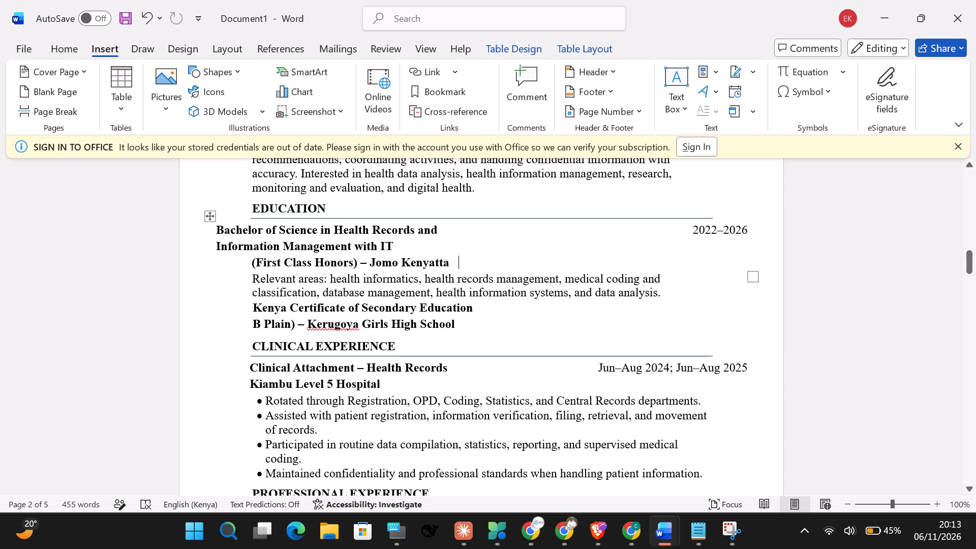
{"action": "key", "text": "Left"}
{"action": "key", "text": "Left"}
{"action": "key", "text": "Left"}
{"action": "key", "text": "Return"}
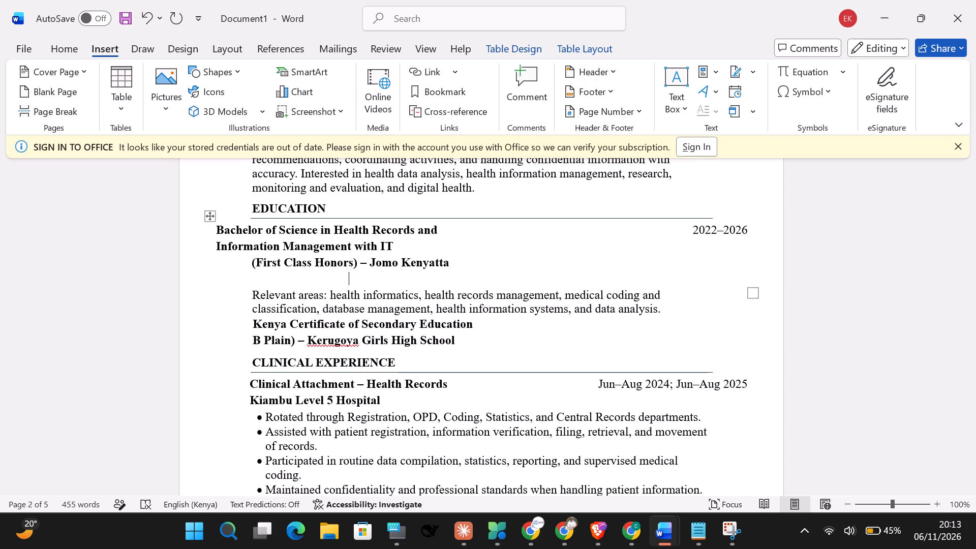
Paste "University of agriculture and Technology (JKUAT)" on the empty line below "(First Class Honors) – Jomo Kenyatta".
{"action": "key", "text": "Left"}
{"action": "key", "text": "Left"}
{"action": "key", "text": "Down"}
{"action": "key", "text": "Left"}
{"action": "key", "text": "Left"}
{"action": "key", "text": "Left"}
{"action": "key", "text": "Left"}
{"action": "key", "text": "Left"}
{"action": "key", "text": "Left"}
{"action": "key", "text": "Left"}
{"action": "key", "text": "Left"}
{"action": "key", "text": "Left"}
{"action": "key", "text": "Left"}
{"action": "key", "text": "Left"}
{"action": "key", "text": "Left"}
{"action": "key", "text": "Left"}
{"action": "key", "text": "Left"}
{"action": "key", "text": "Left"}
{"action": "key", "text": "Left"}
{"action": "key", "text": "Left"}
{"action": "key", "text": "Left"}
{"action": "key", "text": "Left"}
{"action": "key", "text": "Left"}
{"action": "key", "text": "Down"}
{"action": "key", "text": "Left"}
{"action": "key", "text": "Left"}
{"action": "key", "text": "Left"}
{"action": "key", "text": "Left"}
{"action": "key", "text": "Left"}
{"action": "key", "text": "Left"}
{"action": "key", "text": "Left"}
{"action": "key", "text": "Left"}
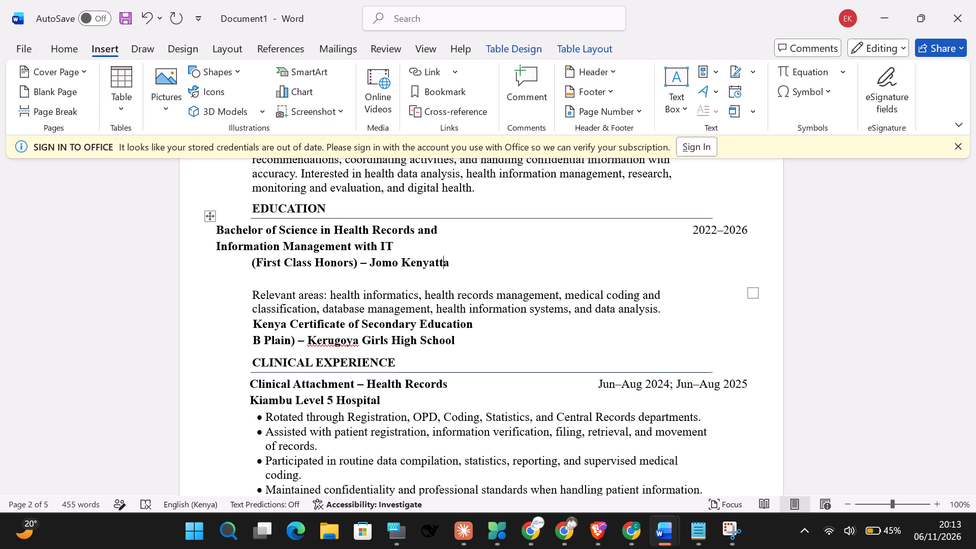
{"action": "key", "text": "Down"}
{"action": "key", "text": "Left"}
{"action": "key", "text": "Left"}
{"action": "key", "text": "Left"}
{"action": "key", "text": "Left"}
{"action": "key", "text": "Left"}
{"action": "key", "text": "Left"}
{"action": "key", "text": "Down"}
{"action": "key", "text": "ctrl+v"}
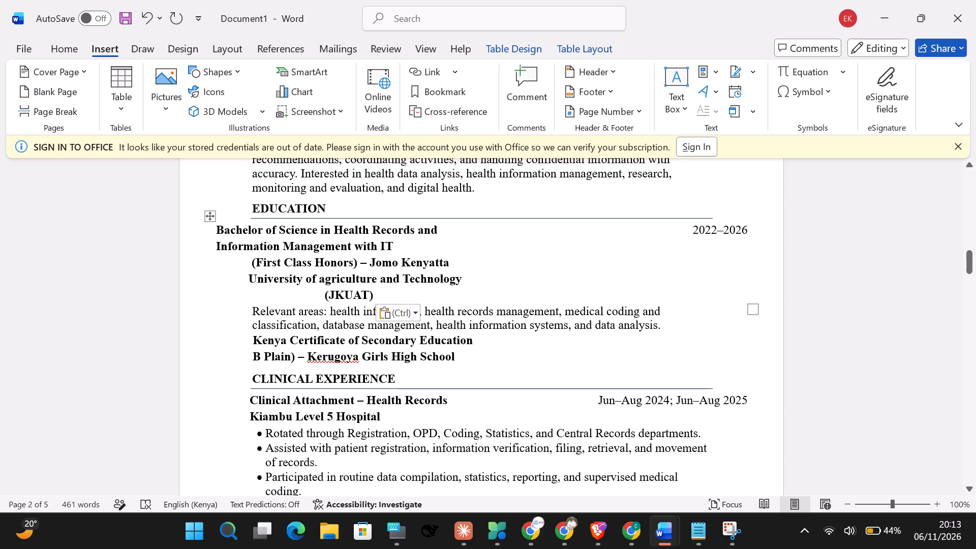
{"action": "left_click", "coordinate": [514, 280]}
Indent the "Bachelor of Science in Health Records and" line with twelve leading spaces to align it under the EDUCATION heading.
{"action": "left_click", "coordinate": [259, 249]}
{"action": "left_click", "coordinate": [215, 234]}
{"action": "left_click", "coordinate": [226, 231]}
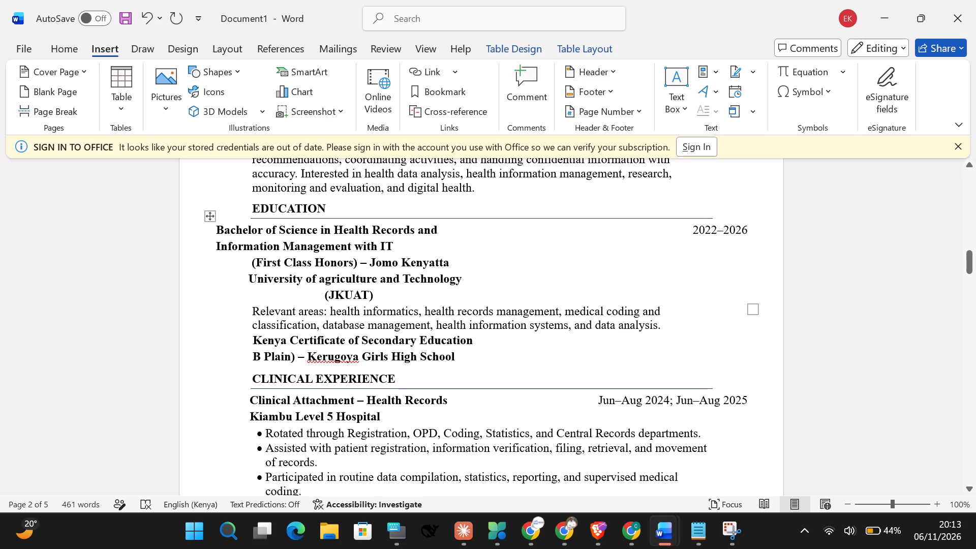
{"action": "left_click", "coordinate": [219, 231]}
{"action": "key", "text": "VK_235"}
{"action": "key", "text": "space"}
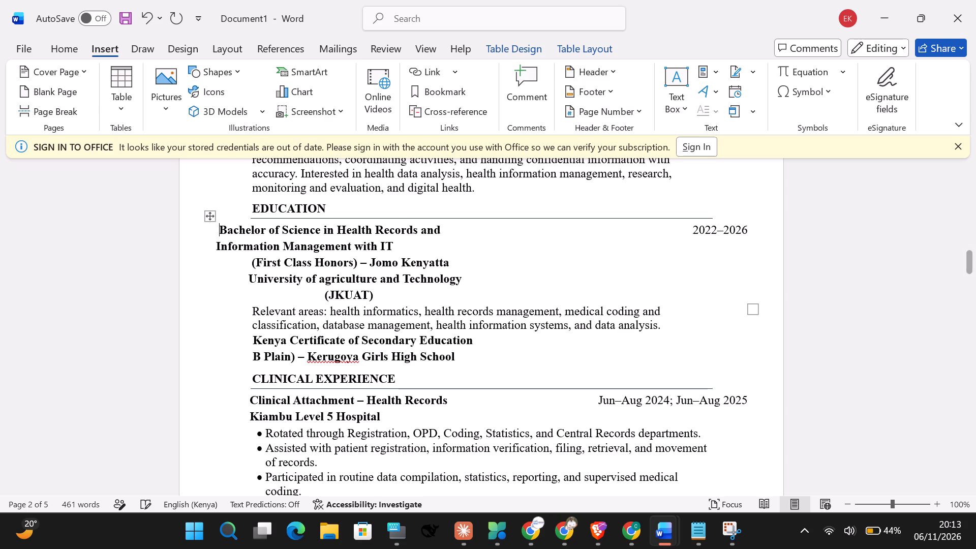
{"action": "key", "text": "space"}
{"action": "key", "text": "space"}
{"action": "key", "text": "space"}
{"action": "key", "text": "space"}
{"action": "key", "text": "space"}
{"action": "key", "text": "space"}
{"action": "key", "text": "space"}
{"action": "key", "text": "space"}
{"action": "key", "text": "space"}
{"action": "key", "text": "space"}
{"action": "key", "text": "space"}
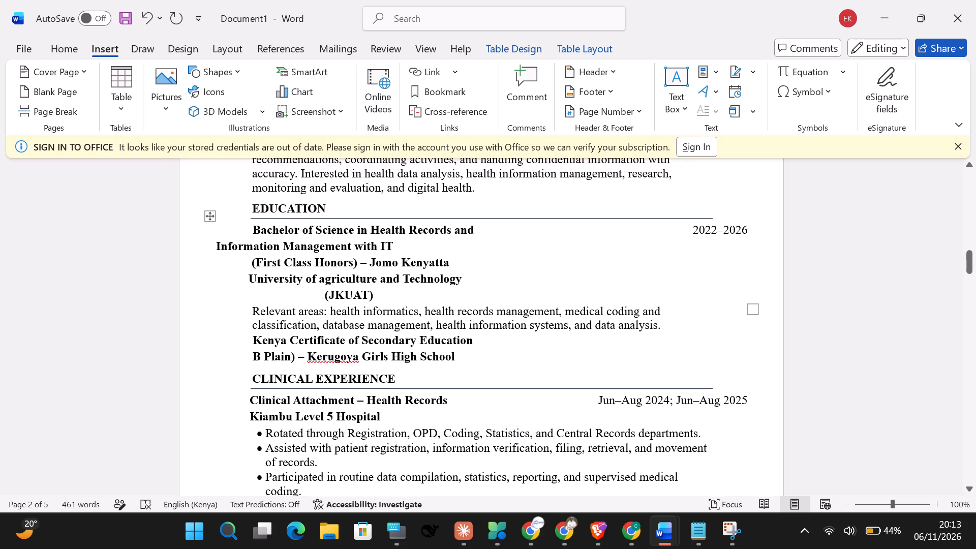
Try to indent the "Information Management with IT" line by adding four spaces before it.
{"action": "left_click", "coordinate": [220, 248]}
{"action": "left_click", "coordinate": [217, 248]}
{"action": "key", "text": "space"}
{"action": "key", "text": "space"}
{"action": "key", "text": "space"}
{"action": "key", "text": "space"}
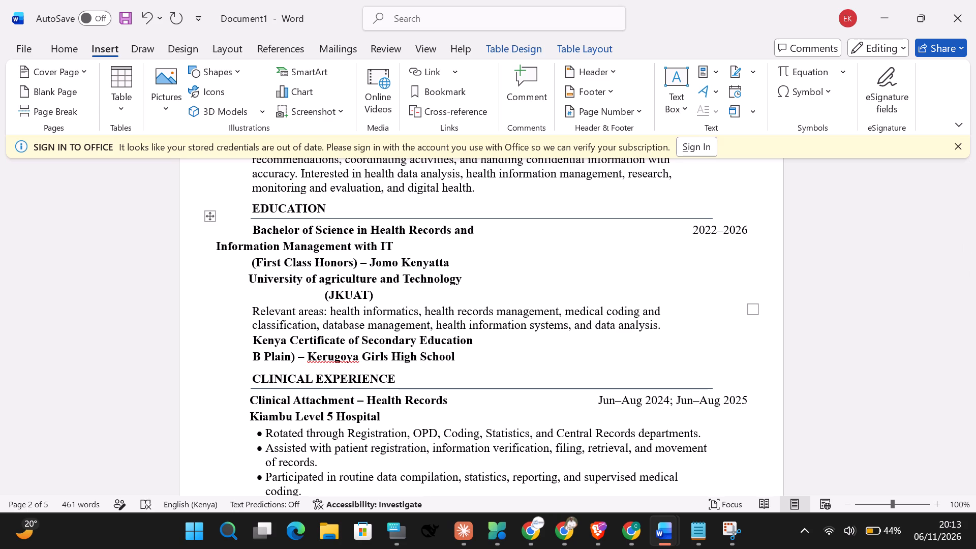
{"action": "right_click", "coordinate": [217, 248]}
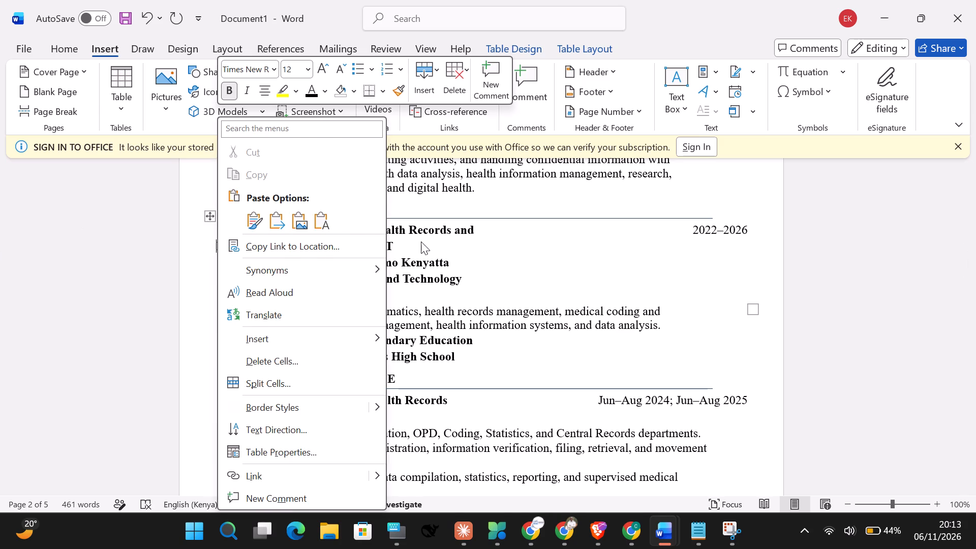
{"action": "left_click", "coordinate": [421, 241]}
Cut the text "Information Management with IT" from the degree entry.
{"action": "left_click_drag", "start_coordinate": [395, 242], "coordinate": [282, 243]}
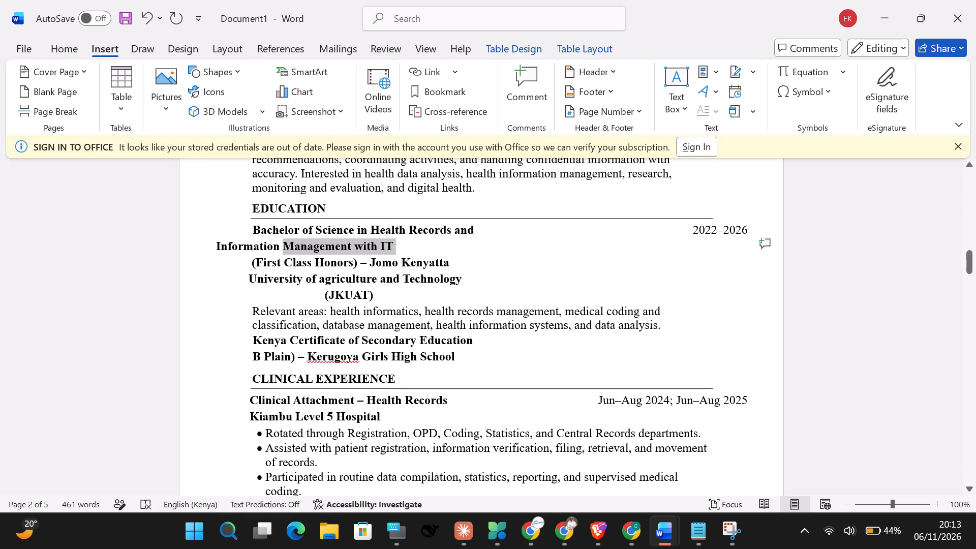
{"action": "left_click_drag", "start_coordinate": [282, 243], "coordinate": [234, 248]}
{"action": "key", "text": "ctrl+x"}
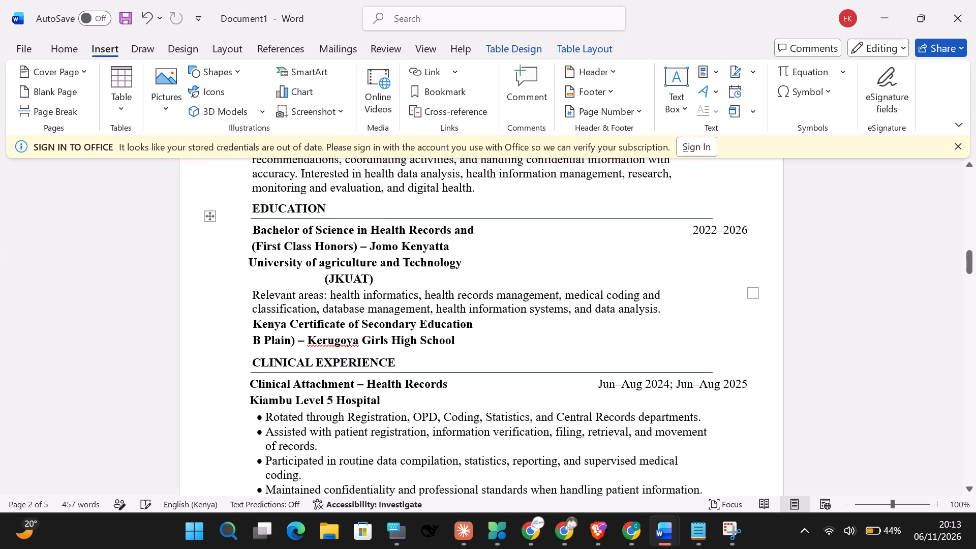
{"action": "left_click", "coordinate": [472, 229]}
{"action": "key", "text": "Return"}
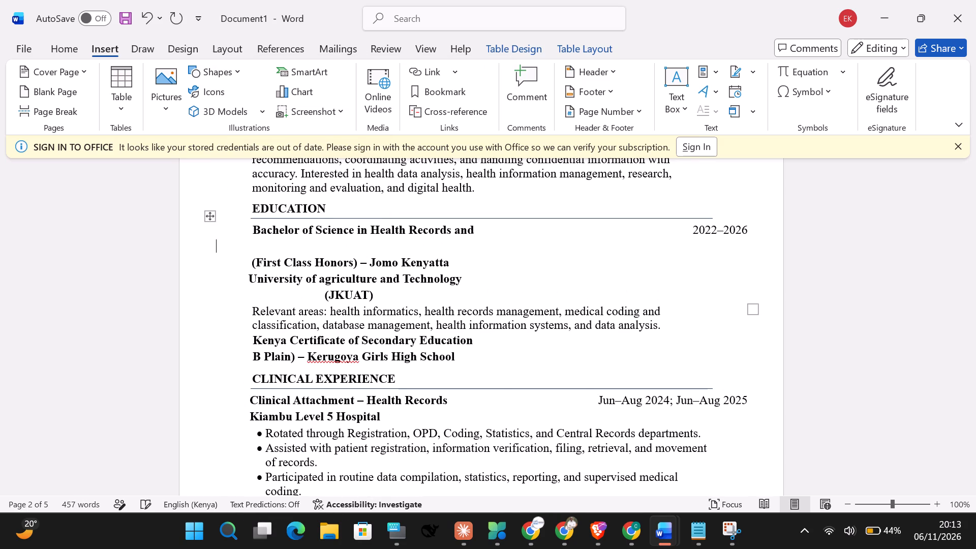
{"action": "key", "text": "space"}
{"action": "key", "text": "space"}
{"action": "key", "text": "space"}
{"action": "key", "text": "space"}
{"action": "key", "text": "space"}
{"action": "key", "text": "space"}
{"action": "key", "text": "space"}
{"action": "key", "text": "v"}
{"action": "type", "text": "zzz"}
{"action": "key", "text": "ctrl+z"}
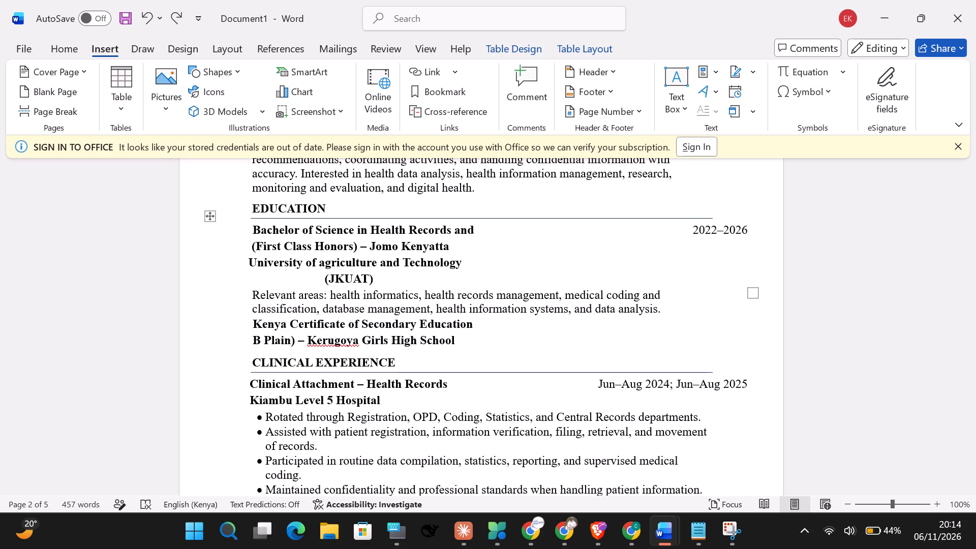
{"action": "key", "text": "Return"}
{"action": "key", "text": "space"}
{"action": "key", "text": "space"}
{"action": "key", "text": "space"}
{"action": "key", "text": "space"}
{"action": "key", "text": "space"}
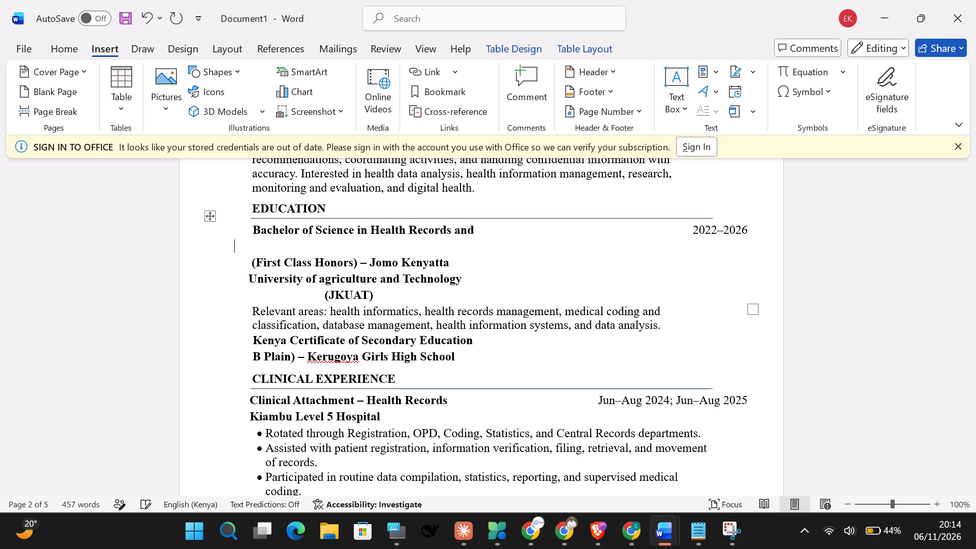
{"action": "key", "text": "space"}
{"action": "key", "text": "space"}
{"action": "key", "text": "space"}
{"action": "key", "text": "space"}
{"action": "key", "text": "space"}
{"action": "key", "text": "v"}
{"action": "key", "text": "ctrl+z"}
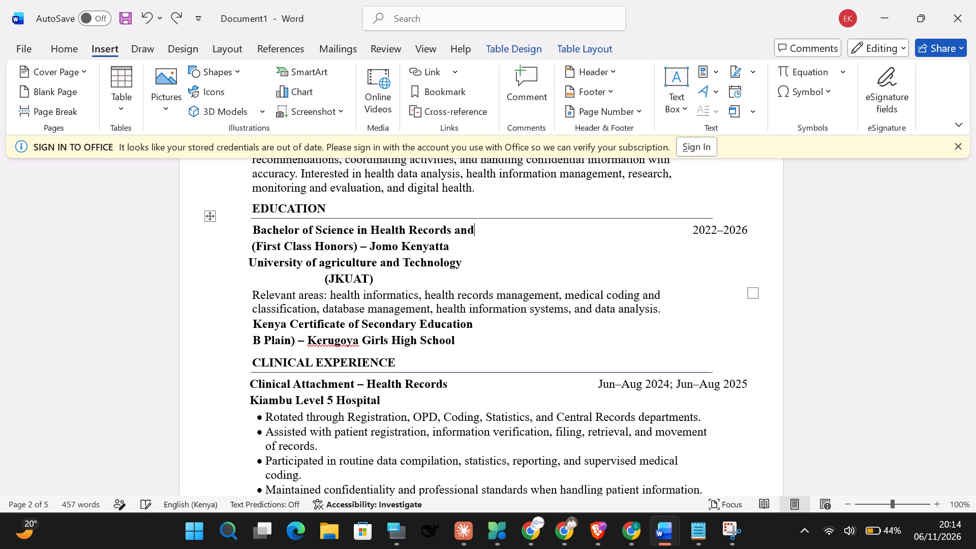
Add a line below "Bachelor of Science in Health Records and", indent it with twelve spaces and paste "Information Management with IT".
{"action": "key", "text": "Return"}
{"action": "key", "text": "space"}
{"action": "key", "text": "space"}
{"action": "key", "text": "space"}
{"action": "key", "text": "space"}
{"action": "key", "text": "space"}
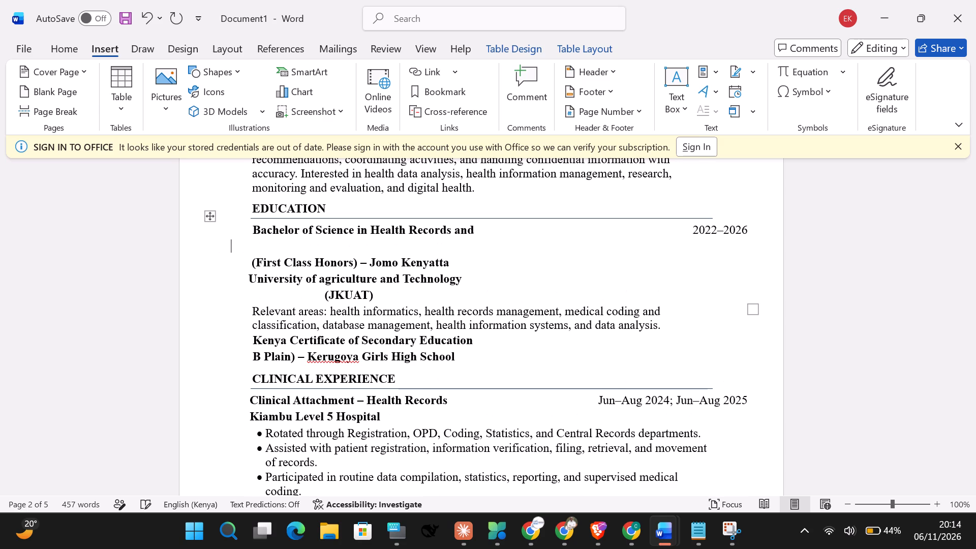
{"action": "key", "text": "space"}
{"action": "key", "text": "space"}
{"action": "key", "text": "space"}
{"action": "key", "text": "space"}
{"action": "key", "text": "space"}
{"action": "key", "text": "space"}
{"action": "key", "text": "space"}
{"action": "key", "text": "ctrl+v"}
Move the degree's 2022–2026 date down one line, level with "Information Management with IT".
{"action": "left_click", "coordinate": [559, 283]}
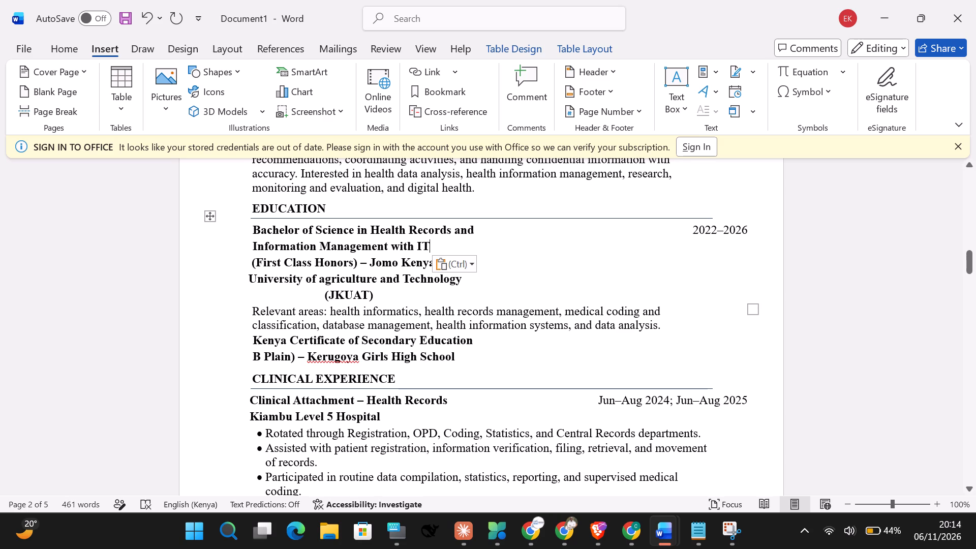
{"action": "left_click", "coordinate": [559, 283]}
{"action": "key", "text": "Return"}
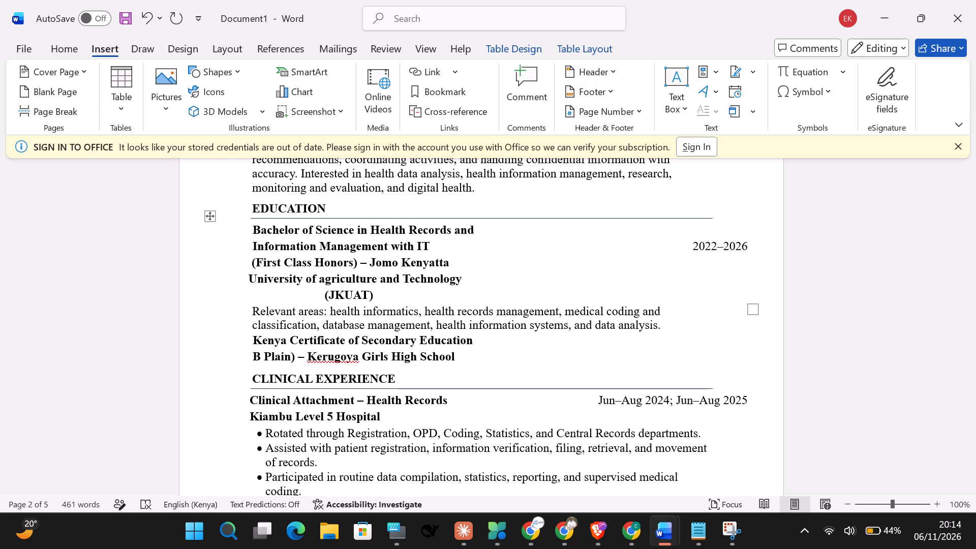
{"action": "left_click", "coordinate": [877, 332]}
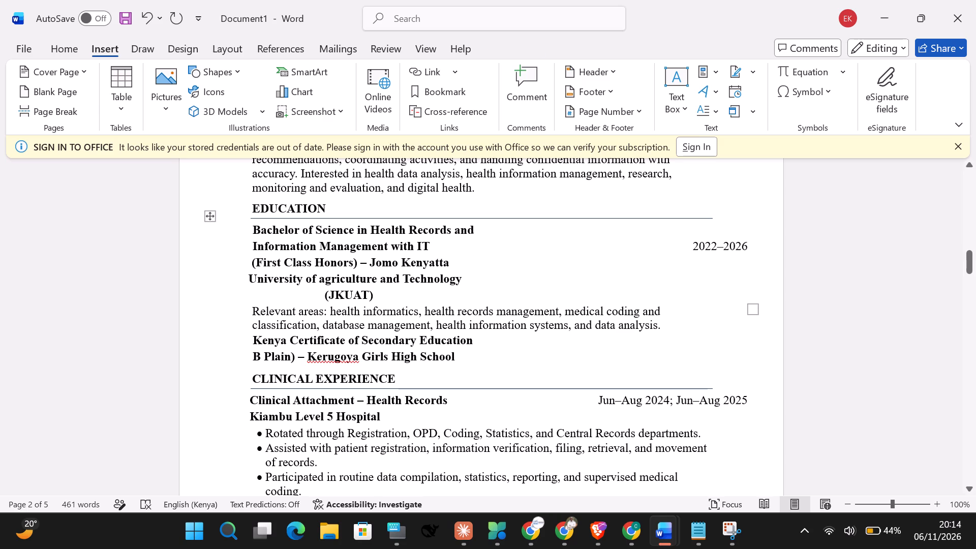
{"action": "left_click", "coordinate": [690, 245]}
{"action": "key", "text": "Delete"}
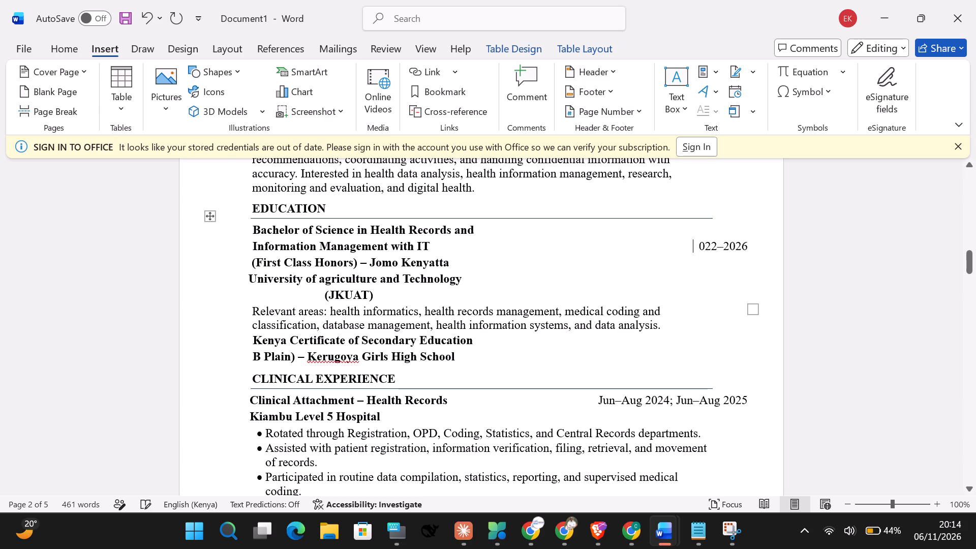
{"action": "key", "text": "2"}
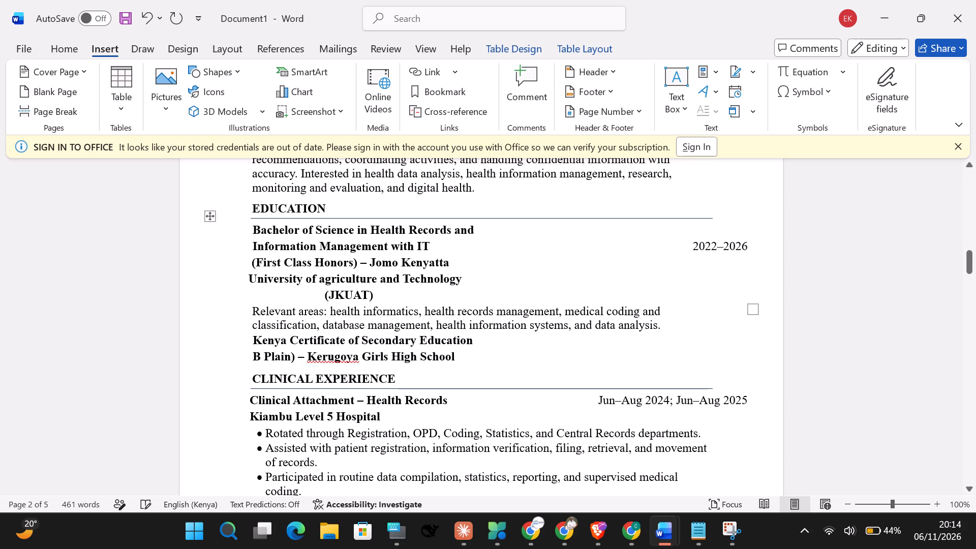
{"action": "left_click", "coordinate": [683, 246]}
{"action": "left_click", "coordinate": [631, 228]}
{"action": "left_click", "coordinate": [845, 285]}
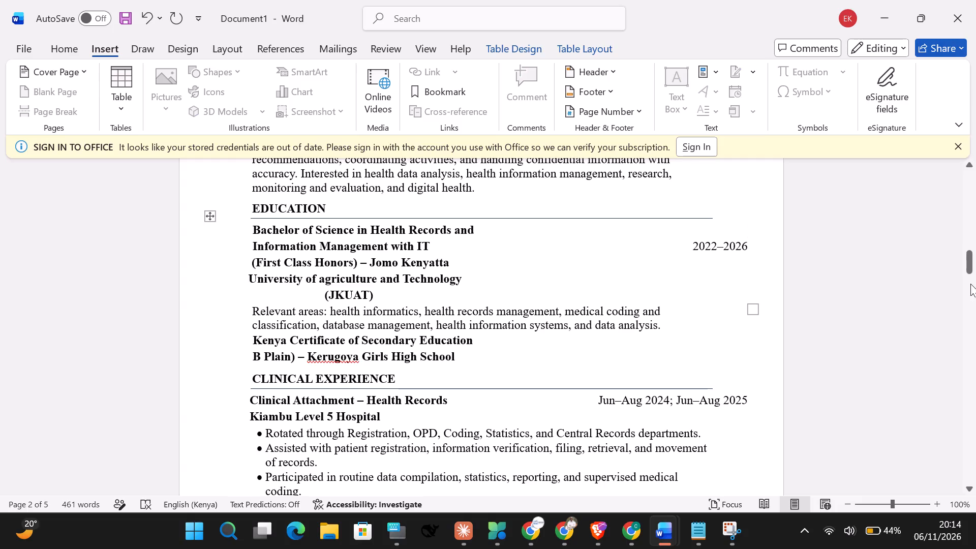
Accept the grammar suggestions that reduce double spaces to one before the separators around the LinkedIn address in the CV's contact details.
{"action": "left_click_drag", "start_coordinate": [974, 264], "coordinate": [973, 249]}
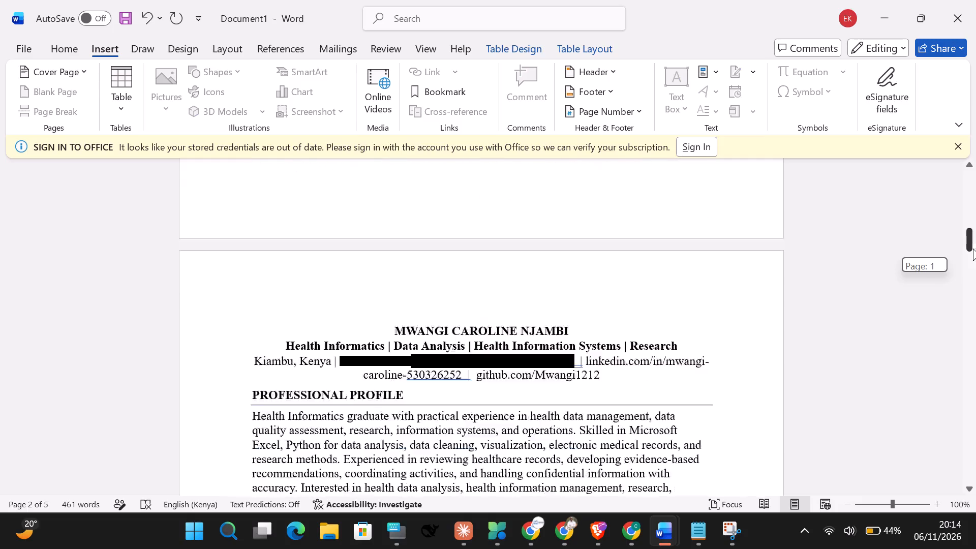
{"action": "left_click_drag", "start_coordinate": [973, 249], "coordinate": [969, 245]}
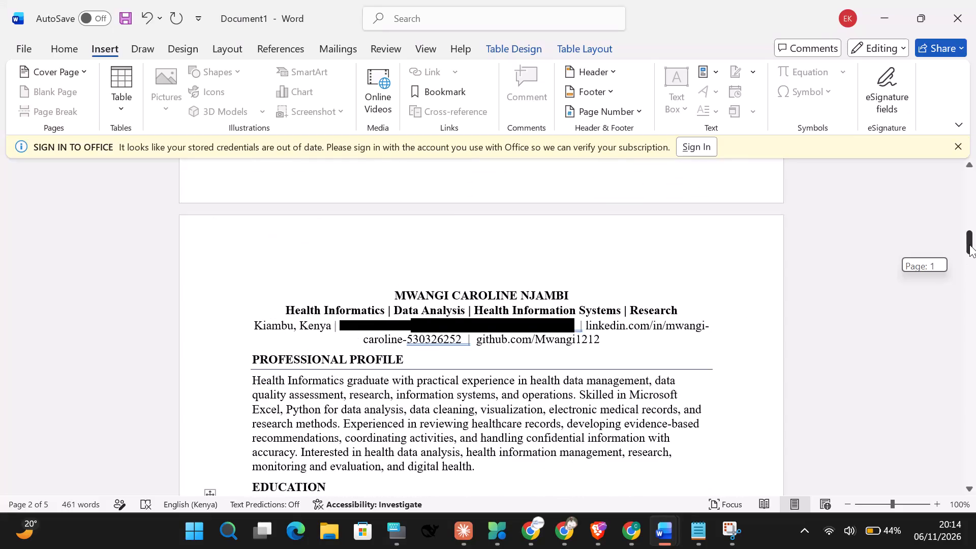
{"action": "left_click_drag", "start_coordinate": [969, 245], "coordinate": [969, 246]}
{"action": "left_click", "coordinate": [557, 302]}
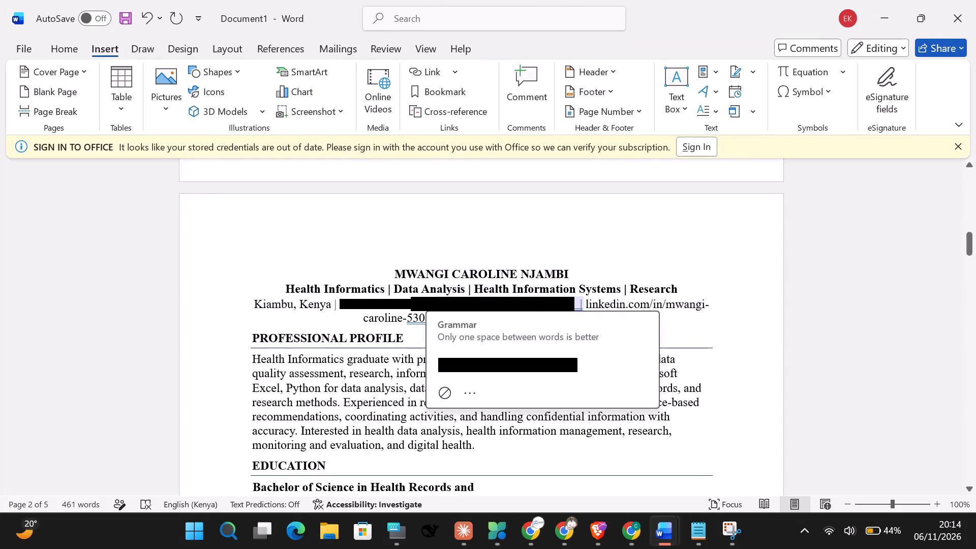
{"action": "left_click", "coordinate": [482, 357]}
{"action": "left_click", "coordinate": [437, 320]}
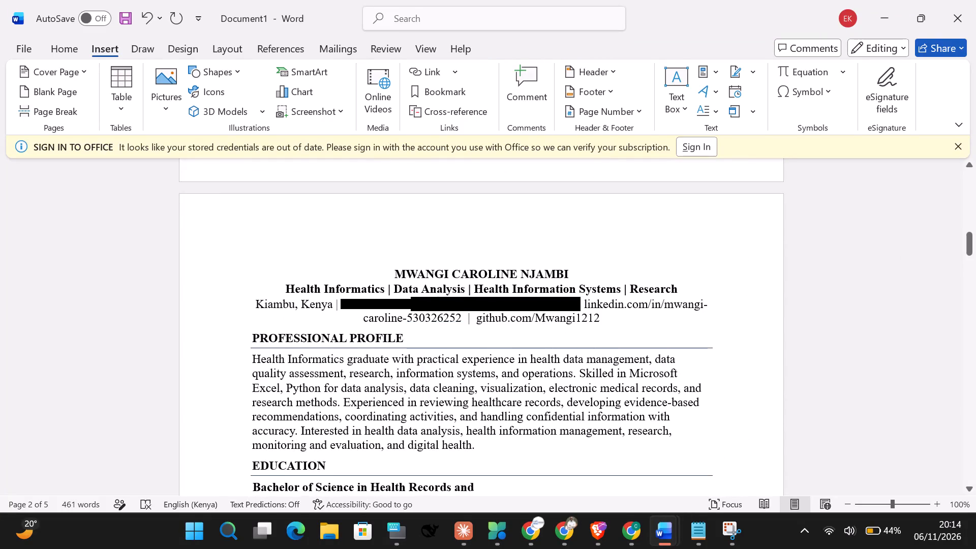
{"action": "left_click", "coordinate": [447, 319]}
{"action": "left_click", "coordinate": [478, 337]}
{"action": "left_click", "coordinate": [449, 325]}
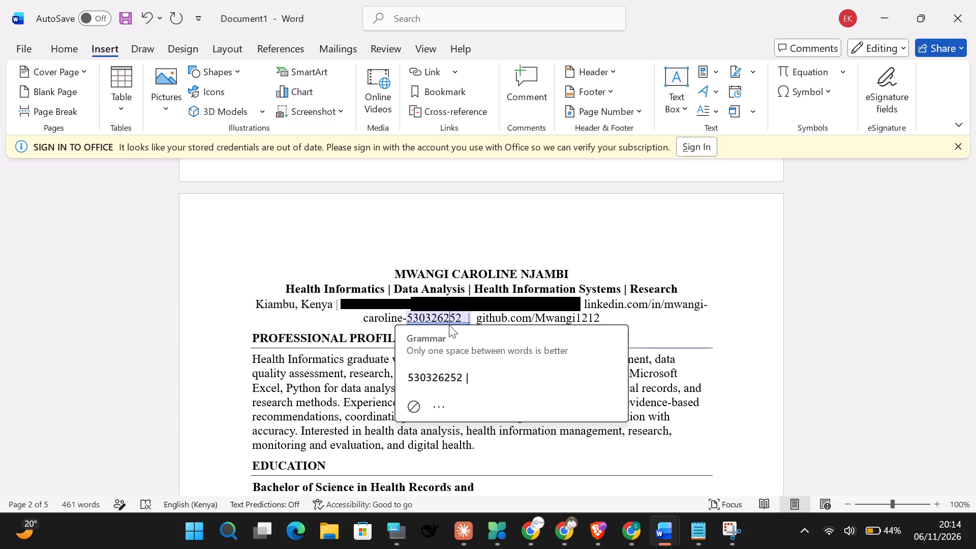
{"action": "left_click", "coordinate": [450, 372]}
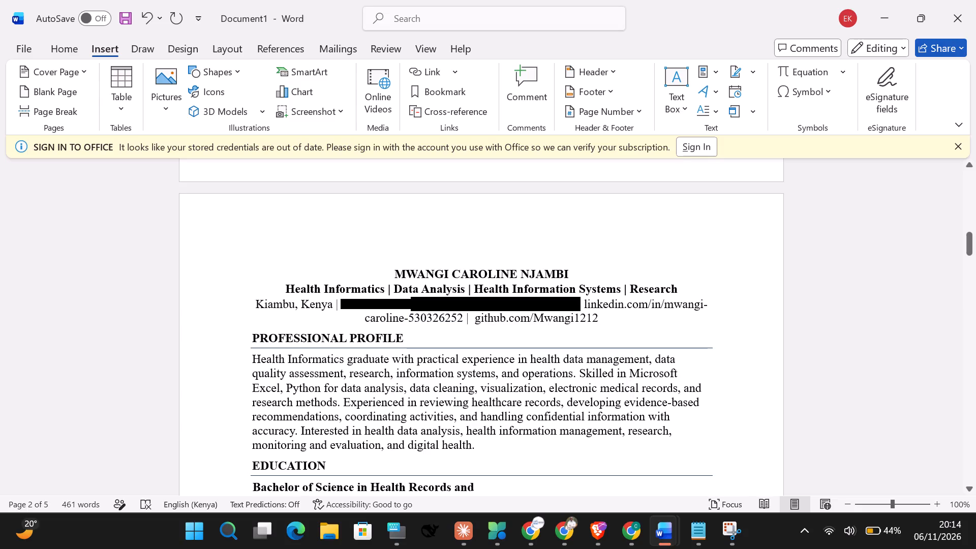
Indent the "Chief Operations Officer (COO) – Lijohtech" line with eleven leading spaces to align it under the PROFESSIONAL EXPERIENCE heading.
{"action": "left_click_drag", "start_coordinate": [968, 244], "coordinate": [970, 267]}
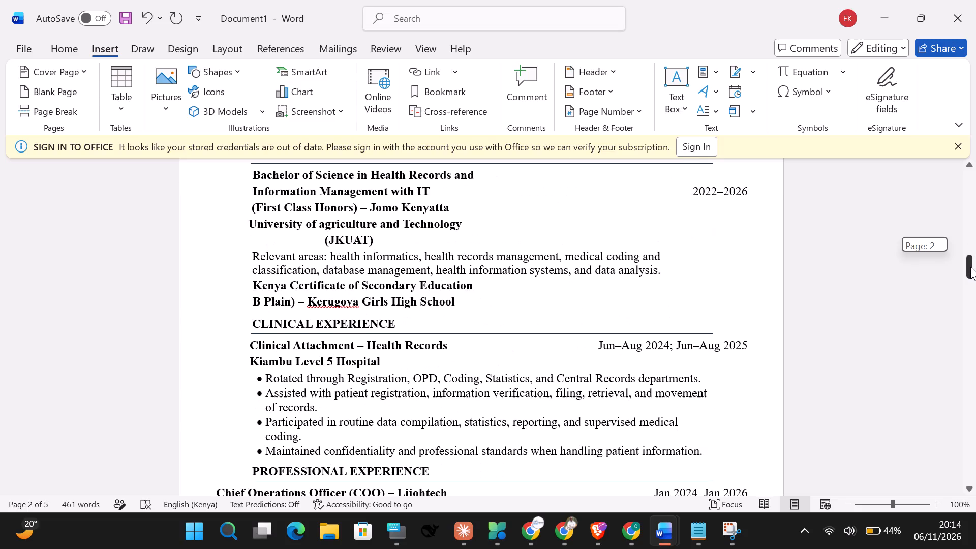
{"action": "left_click_drag", "start_coordinate": [970, 267], "coordinate": [975, 280]}
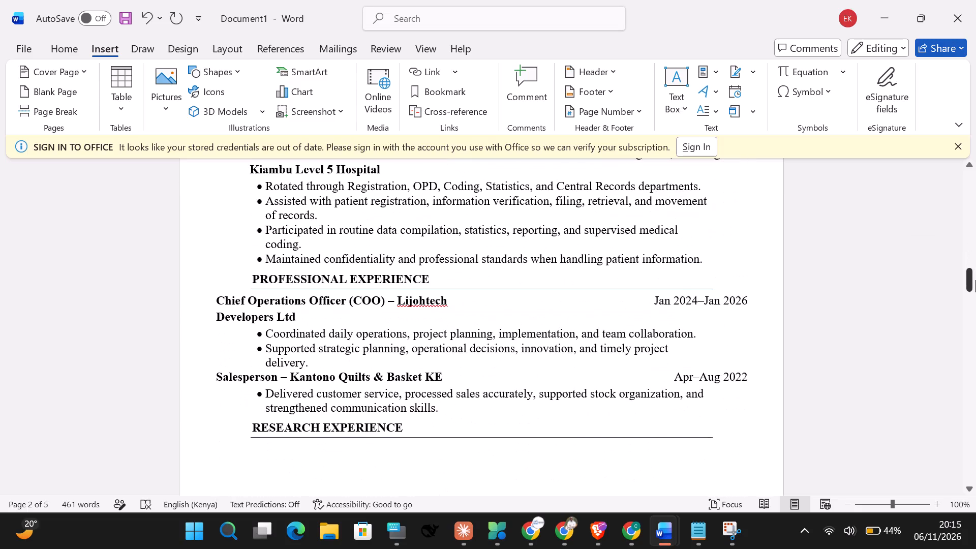
{"action": "left_click", "coordinate": [220, 301]}
{"action": "key", "text": "space"}
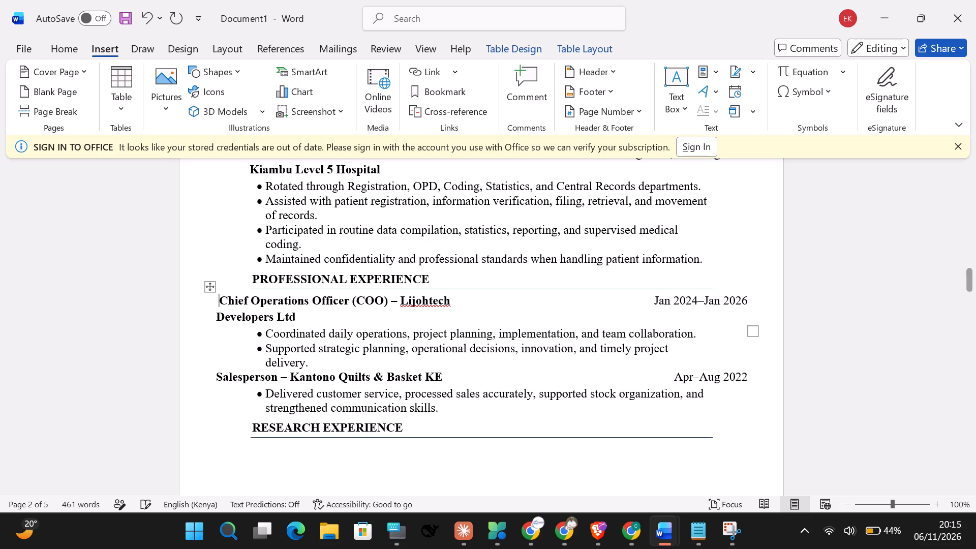
{"action": "key", "text": "space"}
{"action": "key", "text": "space"}
{"action": "key", "text": "space"}
{"action": "key", "text": "space"}
{"action": "key", "text": "space"}
{"action": "key", "text": "space"}
{"action": "key", "text": "space"}
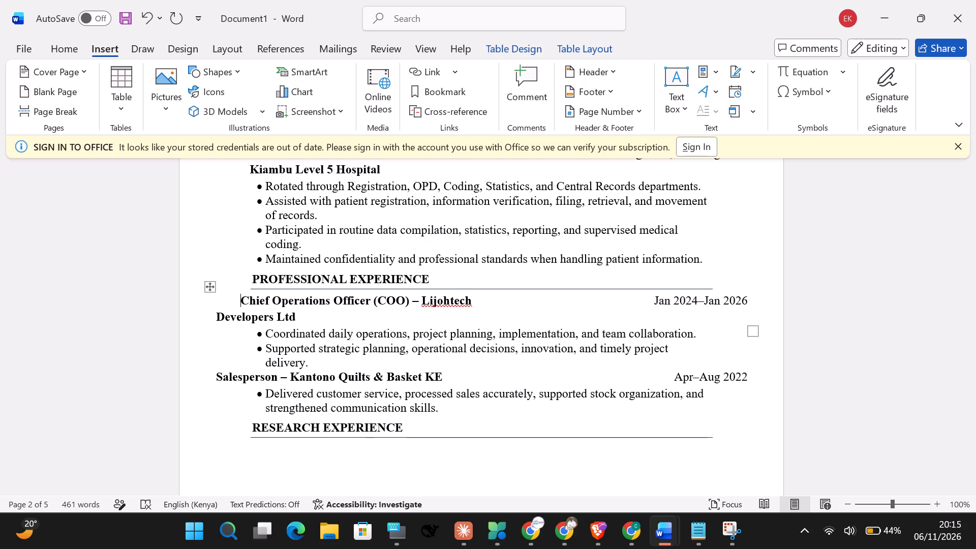
{"action": "key", "text": "space"}
{"action": "key", "text": "space"}
{"action": "key", "text": "space"}
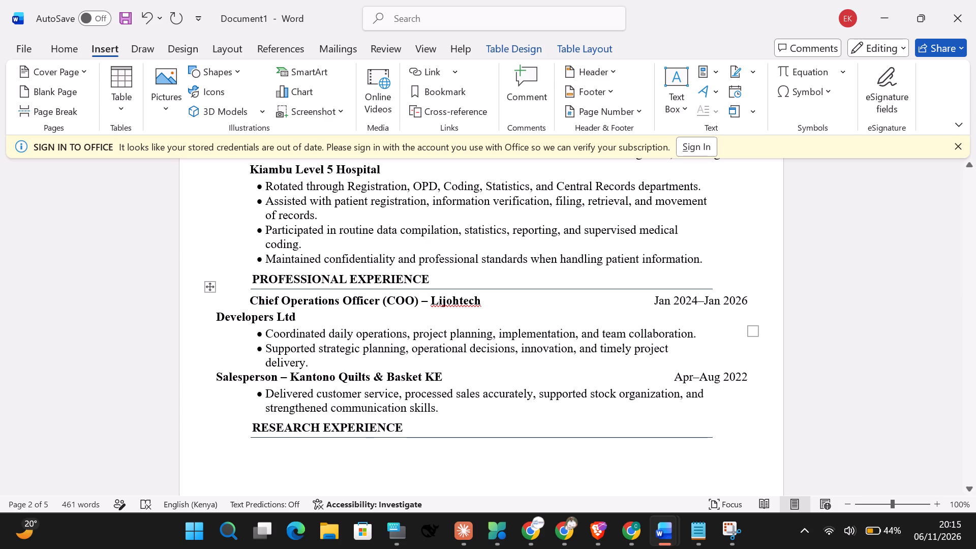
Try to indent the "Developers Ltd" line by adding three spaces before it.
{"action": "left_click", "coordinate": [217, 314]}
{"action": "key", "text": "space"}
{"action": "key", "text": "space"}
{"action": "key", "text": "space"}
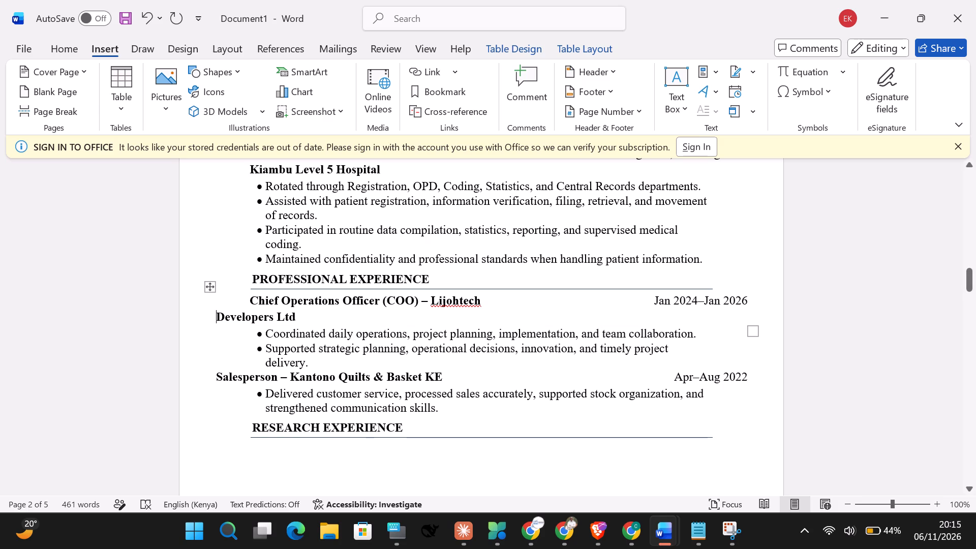
Cut the text "Developers Ltd" from the Chief Operations Officer entry.
{"action": "left_click", "coordinate": [302, 317]}
{"action": "left_click", "coordinate": [487, 303]}
{"action": "left_click", "coordinate": [298, 315]}
{"action": "left_click_drag", "start_coordinate": [298, 315], "coordinate": [226, 312]}
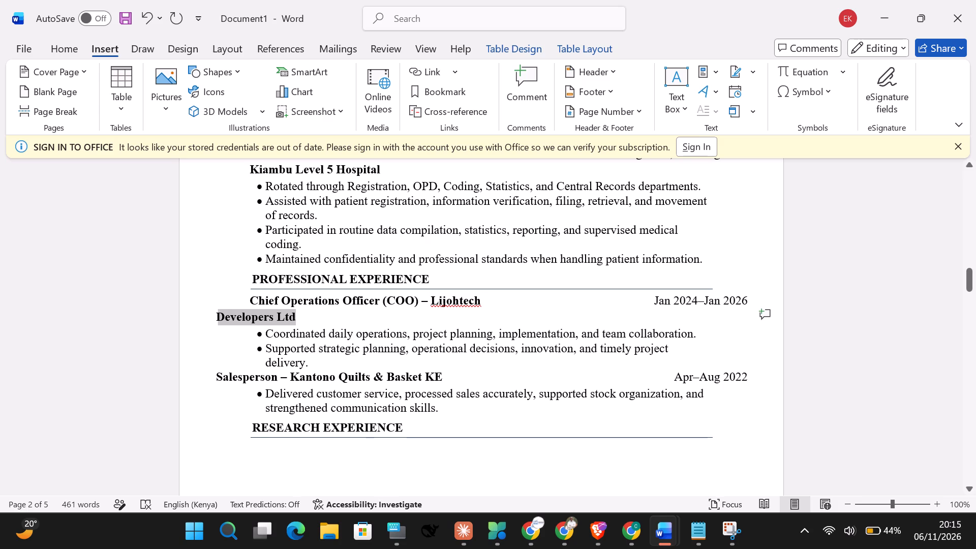
{"action": "left_click_drag", "start_coordinate": [226, 312], "coordinate": [224, 312]}
{"action": "key", "text": "ctrl+x"}
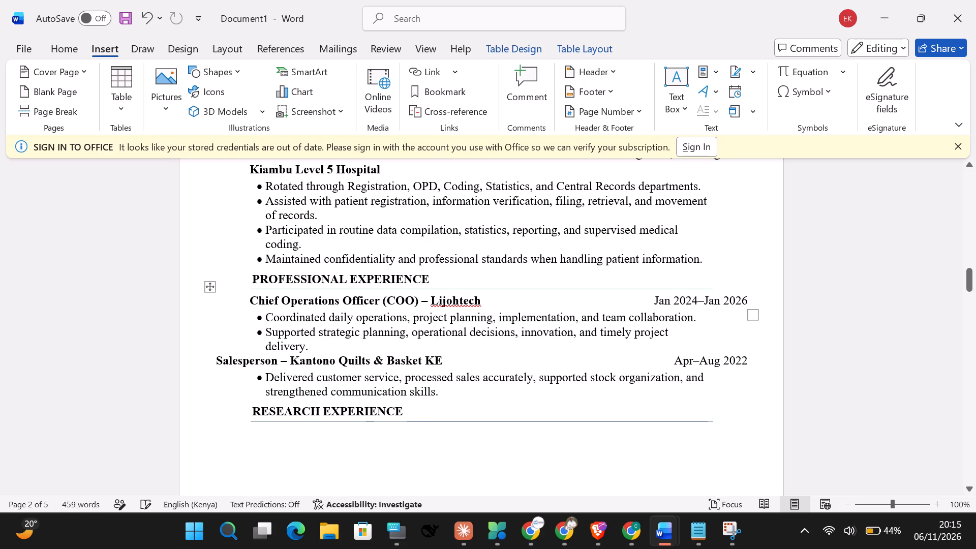
Start a new line directly after "Lijohtech" in the Chief Operations Officer entry.
{"action": "left_click", "coordinate": [489, 307]}
{"action": "left_click", "coordinate": [484, 303]}
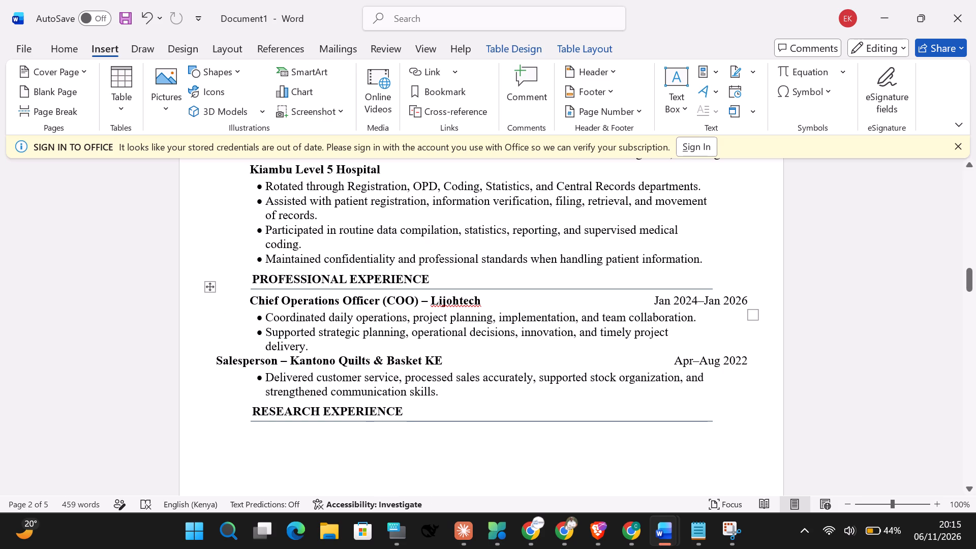
{"action": "left_click", "coordinate": [486, 302]}
{"action": "left_click", "coordinate": [477, 303]}
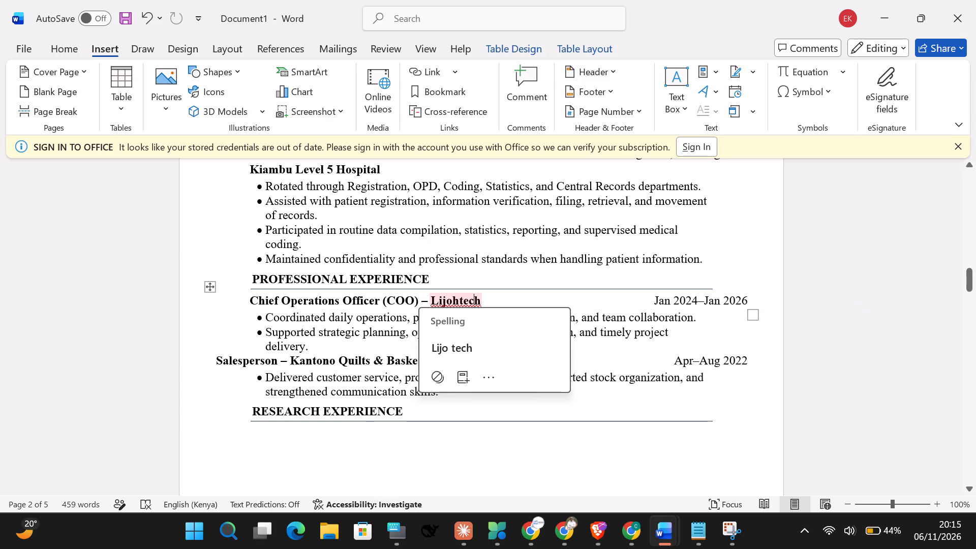
{"action": "left_click", "coordinate": [493, 298]}
{"action": "left_click", "coordinate": [487, 298]}
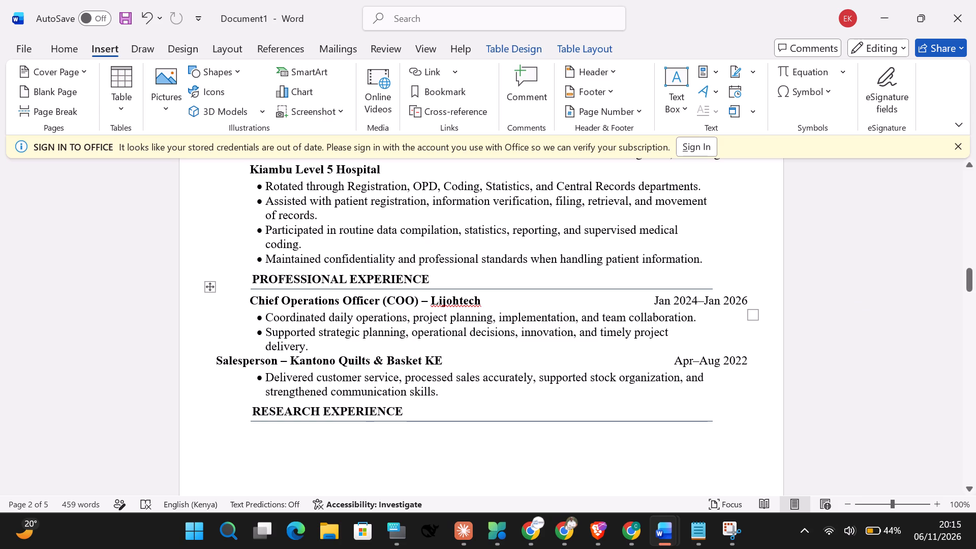
{"action": "left_click", "coordinate": [473, 301]}
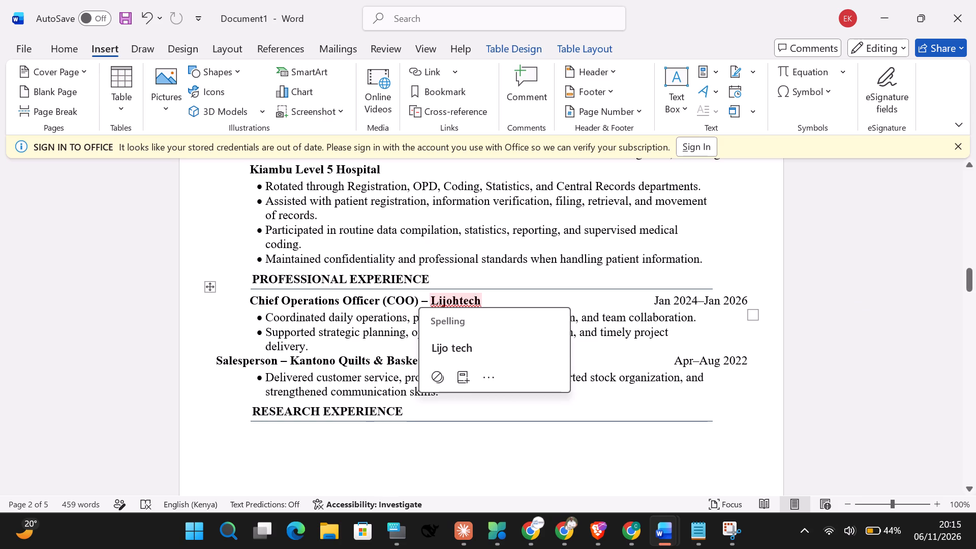
{"action": "left_click", "coordinate": [406, 318]}
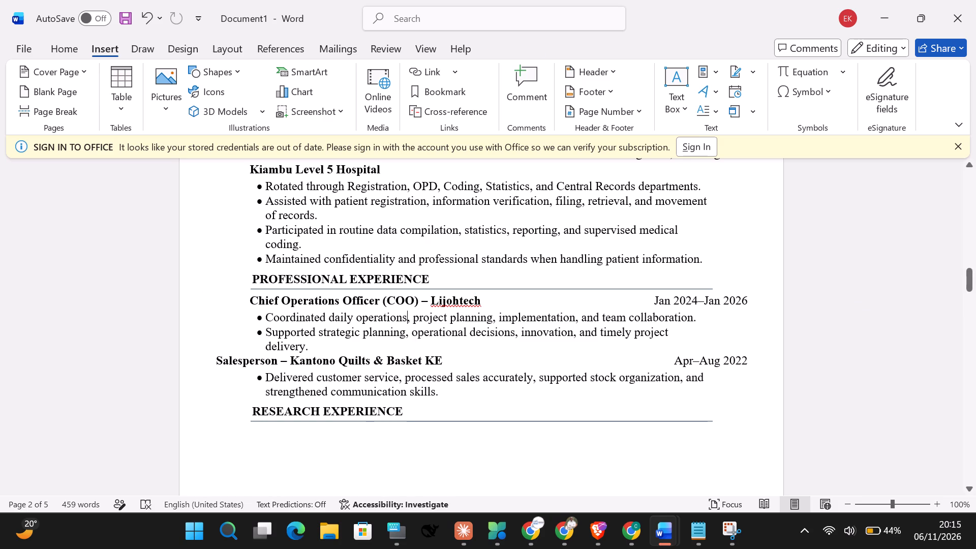
{"action": "left_click", "coordinate": [450, 300]}
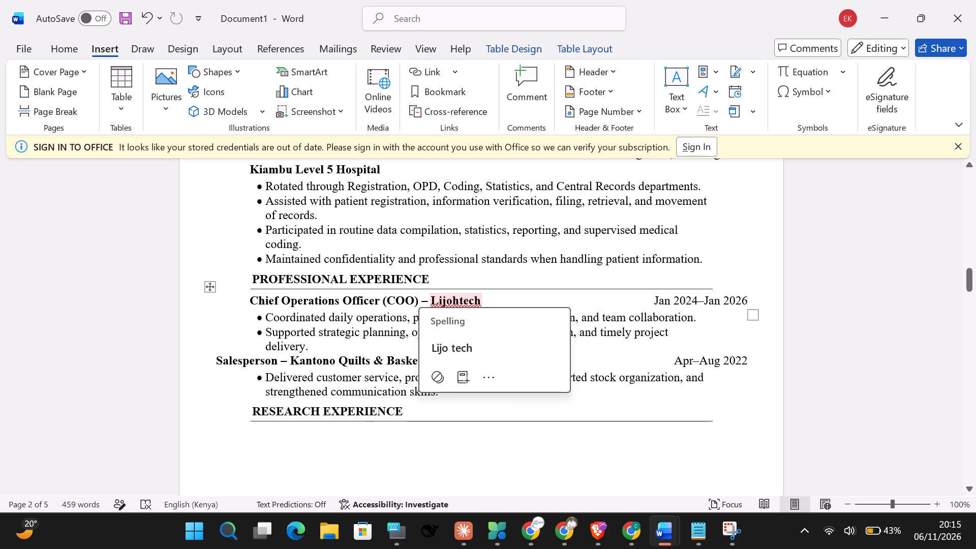
{"action": "key", "text": "Right"}
{"action": "key", "text": "Right"}
{"action": "key", "text": "Right"}
{"action": "key", "text": "Right"}
{"action": "key", "text": "Right"}
{"action": "key", "text": "Right"}
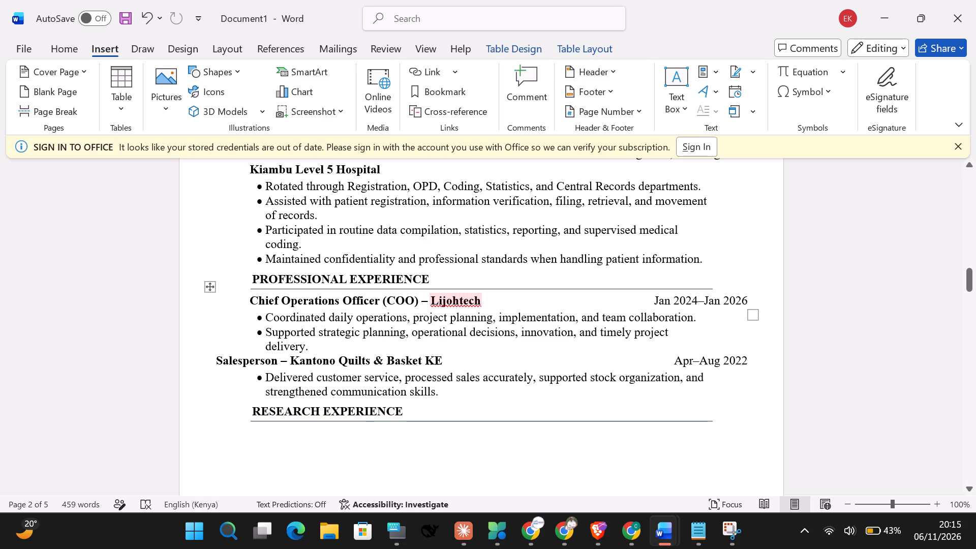
{"action": "key", "text": "Right"}
{"action": "key", "text": "Right"}
{"action": "key", "text": "Return"}
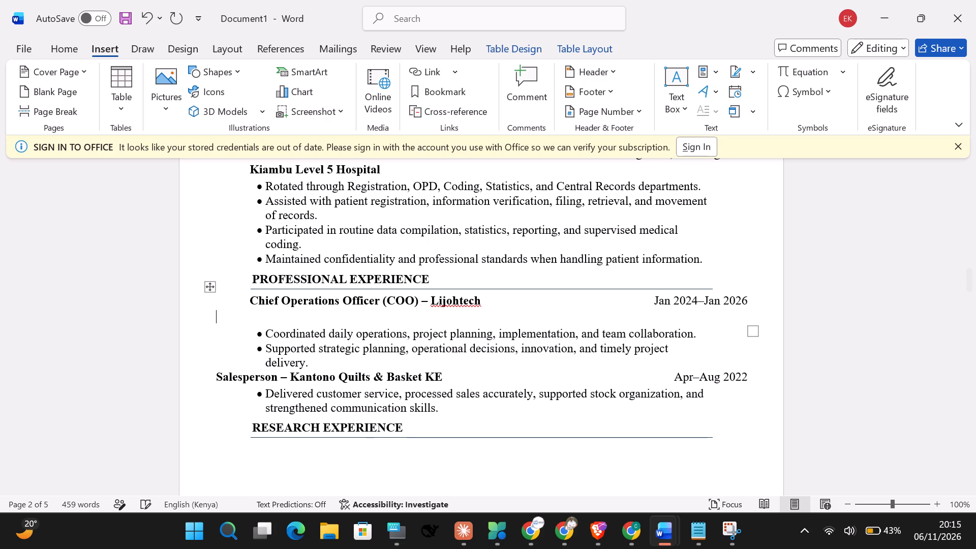
Indent the new line under the Chief Operations Officer title with spaces to match it and paste "Developers Ltd" there after eleven spaces.
{"action": "key", "text": "space"}
{"action": "key", "text": "space"}
{"action": "key", "text": "space"}
{"action": "key", "text": "space"}
{"action": "key", "text": "space"}
{"action": "key", "text": "space"}
{"action": "key", "text": "space"}
{"action": "key", "text": "space"}
{"action": "key", "text": "space"}
{"action": "key", "text": "space"}
{"action": "key", "text": "space"}
{"action": "key", "text": "space"}
{"action": "key", "text": "Left"}
{"action": "key", "text": "ctrl+v"}
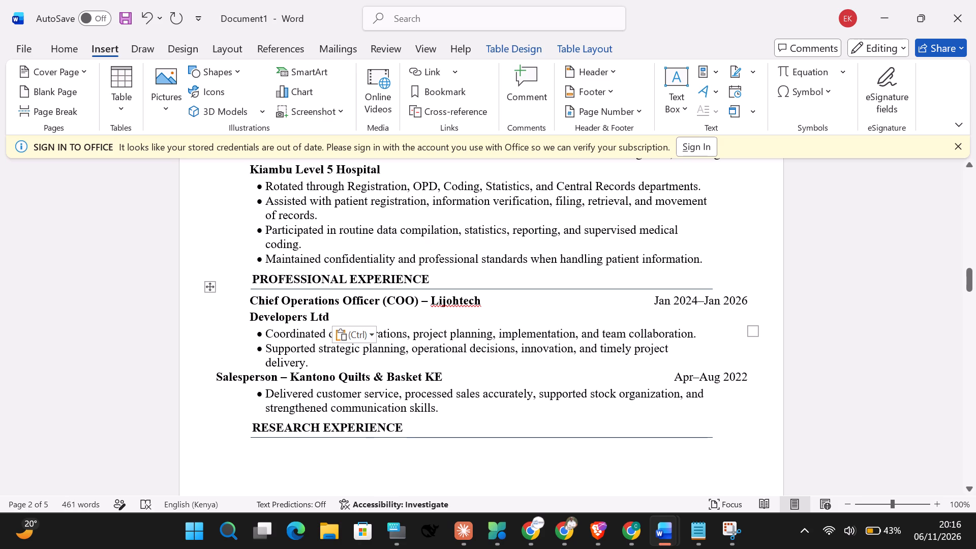
Indent the "Salesperson – Kantono Quilts & Basket KE" line with eleven leading spaces to align it with the entry above.
{"action": "left_click", "coordinate": [215, 370]}
{"action": "left_click", "coordinate": [216, 380]}
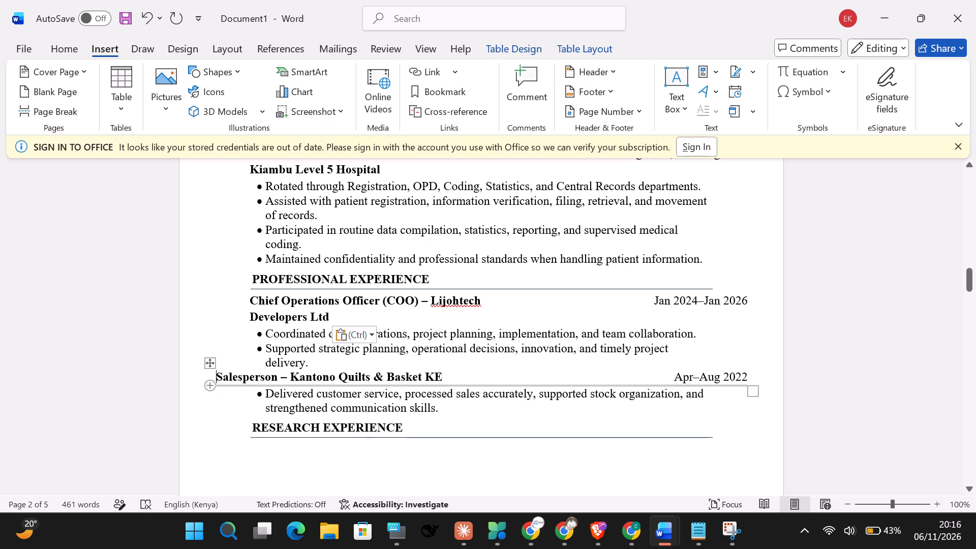
{"action": "key", "text": "space"}
{"action": "key", "text": "space"}
{"action": "key", "text": "space"}
{"action": "key", "text": "space"}
{"action": "key", "text": "space"}
{"action": "key", "text": "space"}
{"action": "key", "text": "space"}
{"action": "key", "text": "space"}
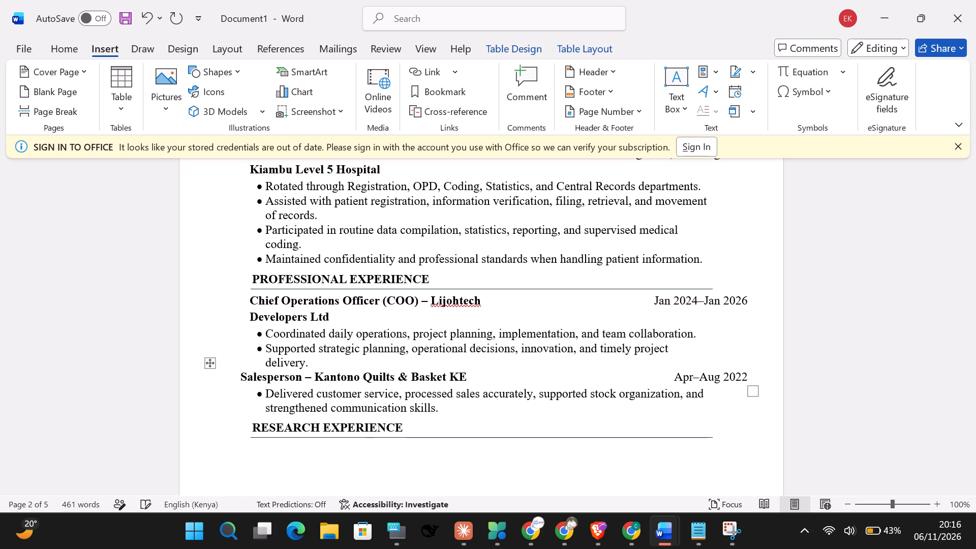
{"action": "key", "text": "space"}
{"action": "key", "text": "space"}
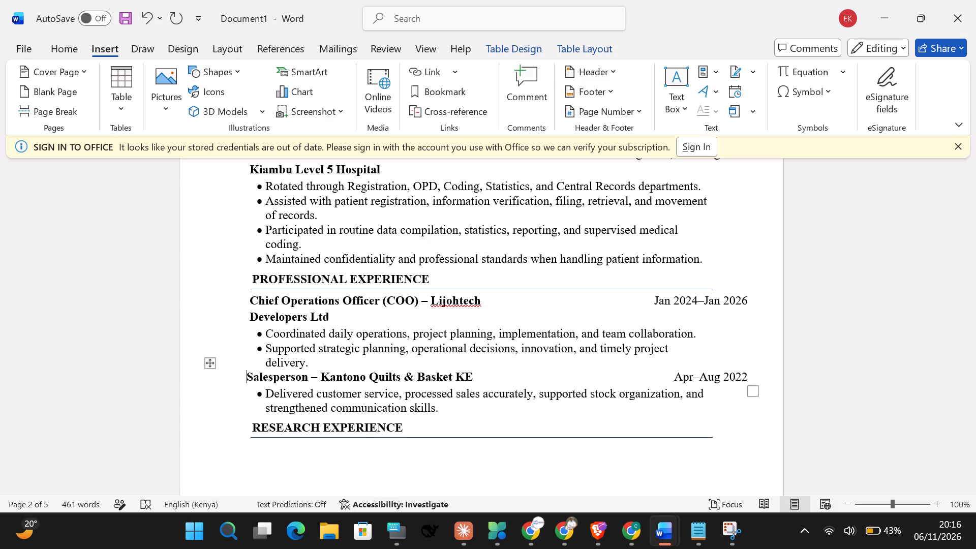
{"action": "key", "text": "space"}
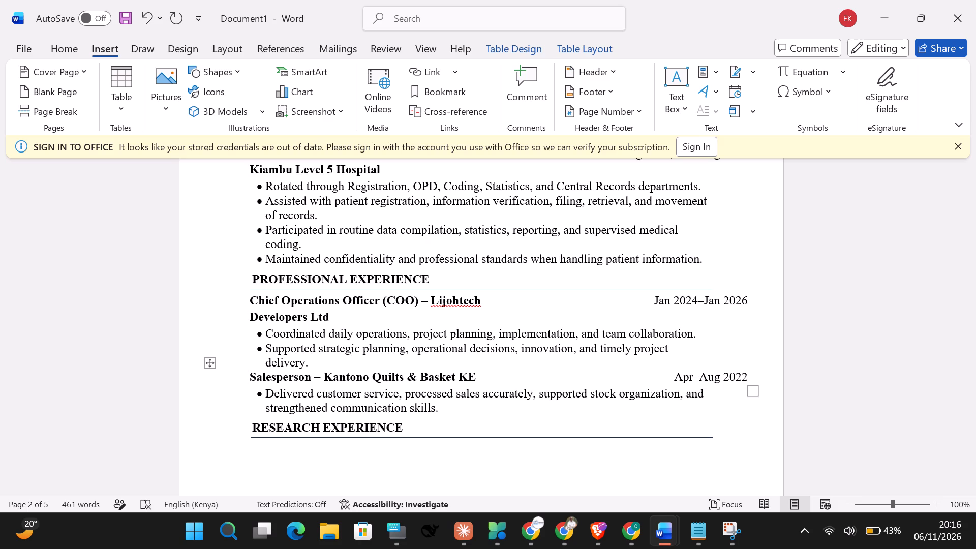
Insert four line breaks after the Salesperson bullet to push the RESEARCH EXPERIENCE section onto the next page.
{"action": "left_click", "coordinate": [450, 412]}
{"action": "key", "text": "Return"}
{"action": "key", "text": "Return"}
{"action": "key", "text": "Return"}
{"action": "key", "text": "Return"}
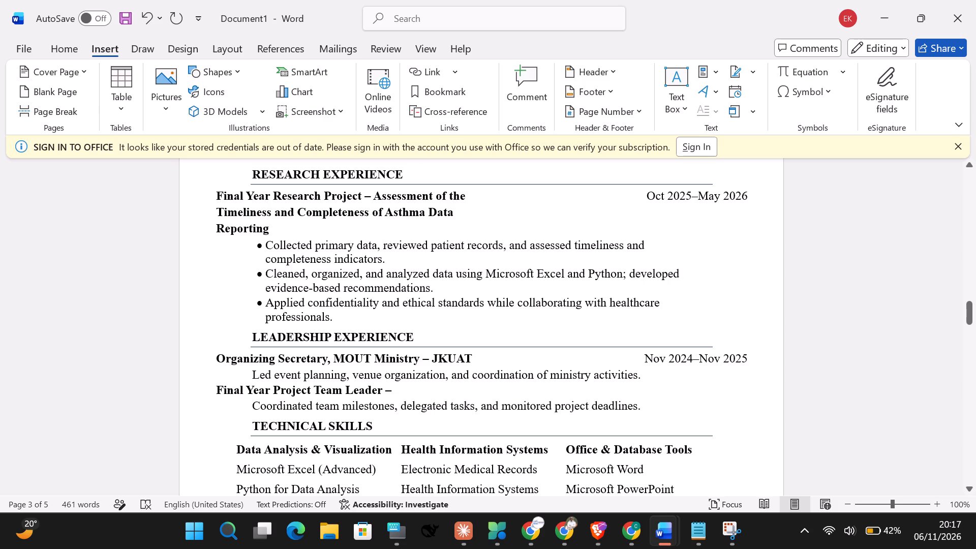
Indent the "Final Year Research Project – Assessment of" line under RESEARCH EXPERIENCE with seven leading spaces.
{"action": "left_click", "coordinate": [216, 195]}
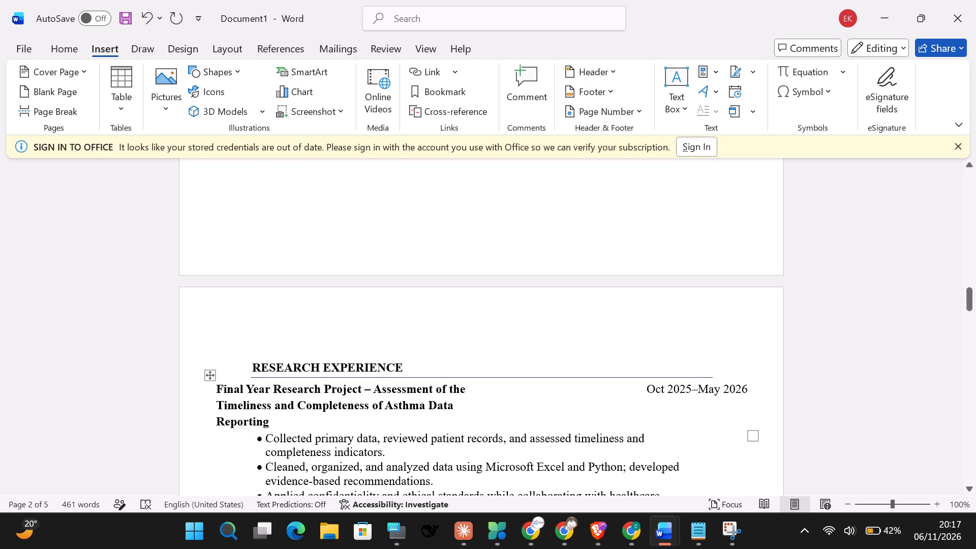
{"action": "left_click", "coordinate": [220, 393]}
{"action": "key", "text": "space"}
{"action": "key", "text": "space"}
{"action": "key", "text": "space"}
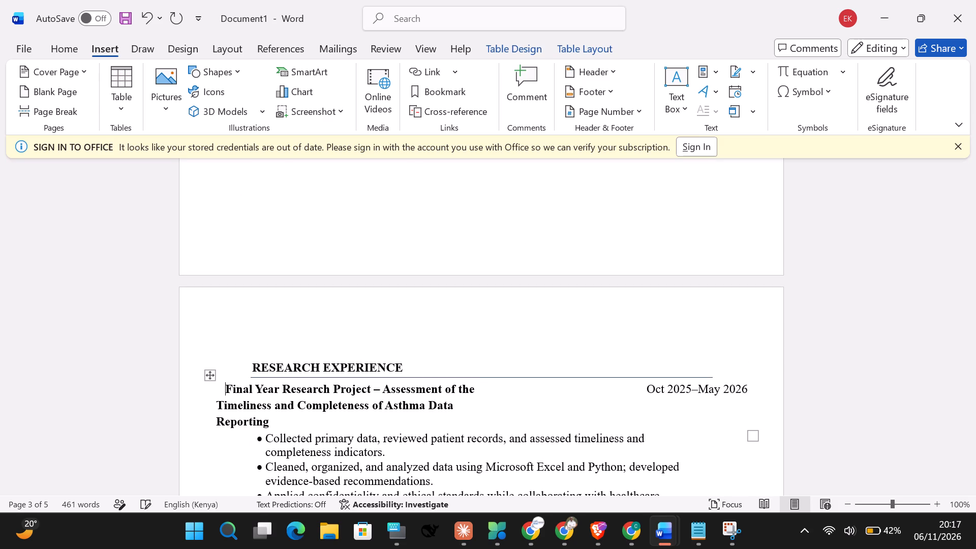
{"action": "key", "text": "space"}
{"action": "key", "text": "space"}
{"action": "key", "text": "space"}
{"action": "key", "text": "space"}
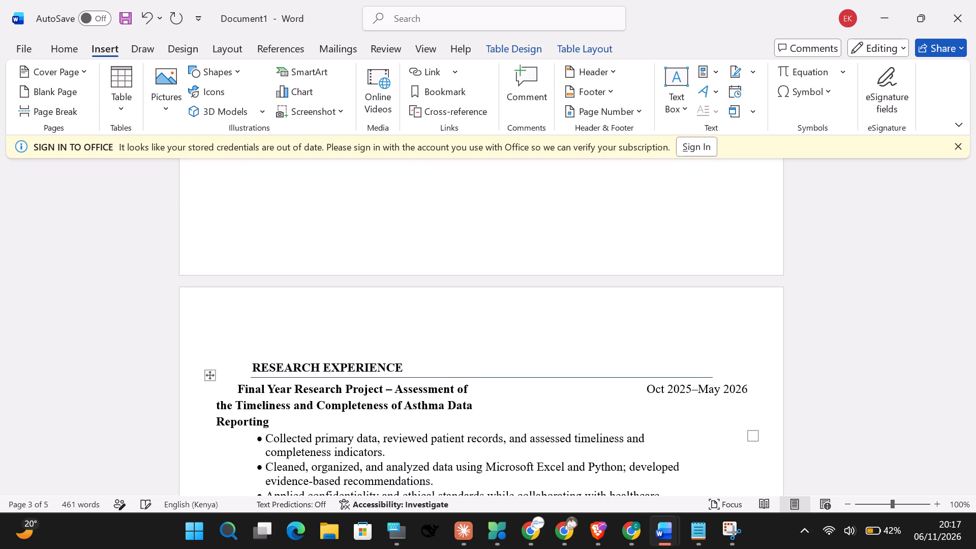
Try to indent the wrapped line starting "the Timeliness" by adding three spaces before it.
{"action": "left_click", "coordinate": [217, 403]}
{"action": "key", "text": "space"}
{"action": "key", "text": "space"}
{"action": "key", "text": "space"}
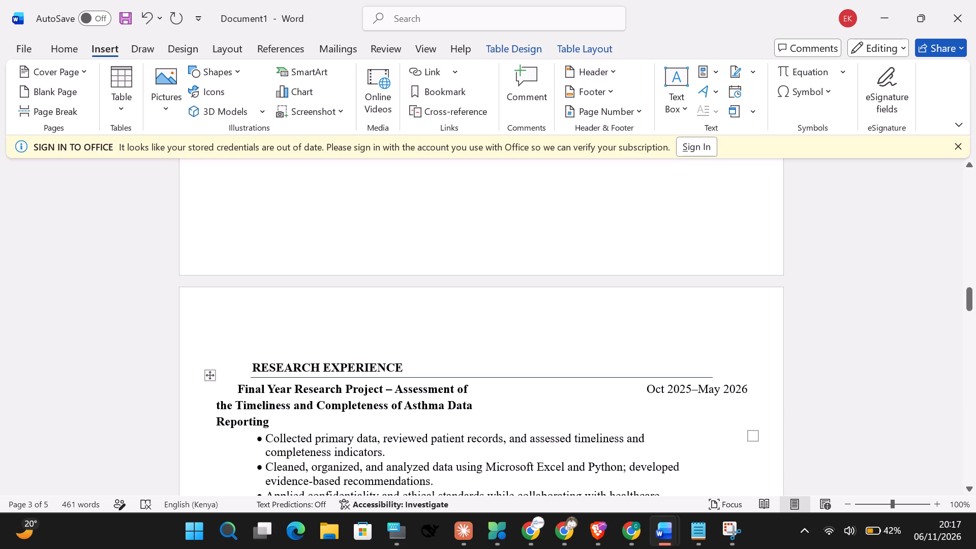
Move "the Timeliness and Completeness of Asthma Data" onto its own line below "Assessment of", indented with seven spaces.
{"action": "left_click_drag", "start_coordinate": [217, 403], "coordinate": [471, 404]}
{"action": "key", "text": "ctrl+x"}
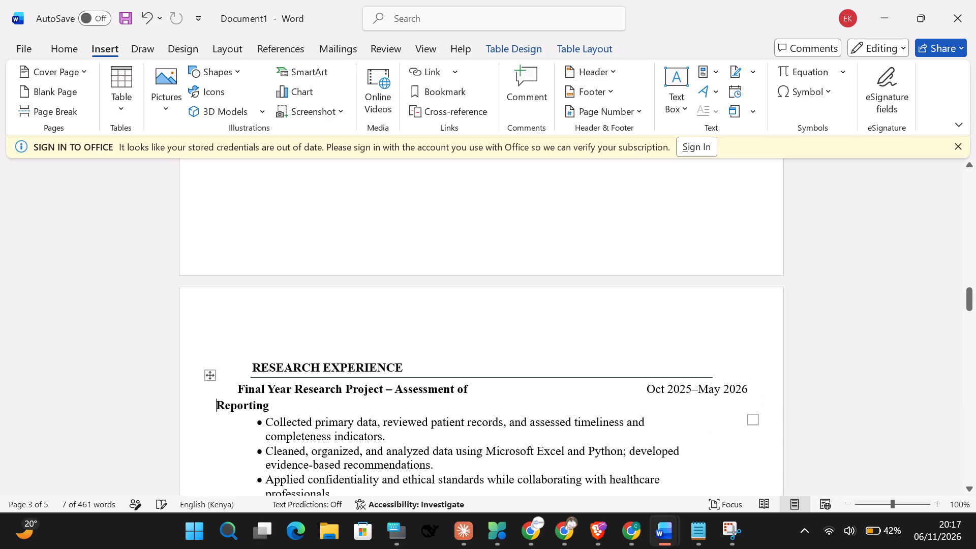
{"action": "left_click", "coordinate": [482, 395]}
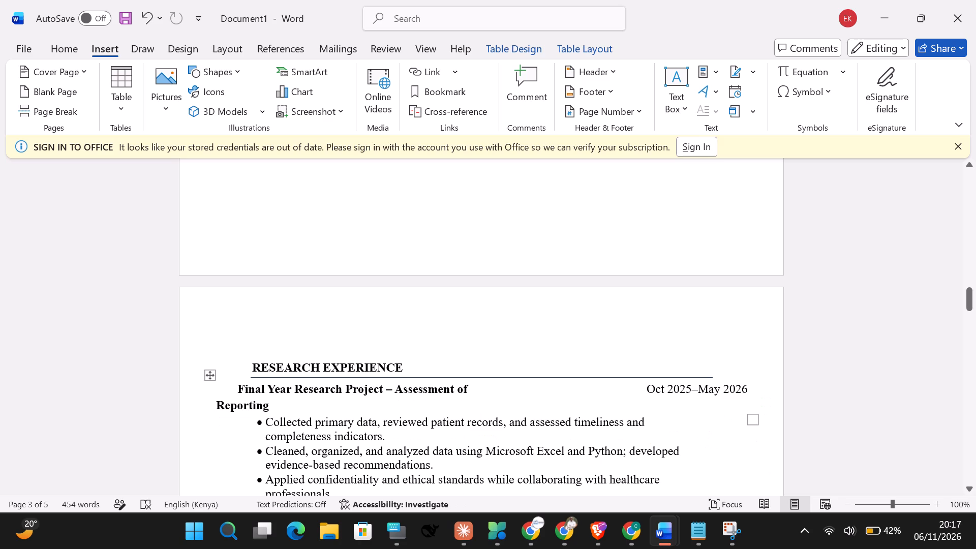
{"action": "left_click", "coordinate": [473, 391]}
{"action": "left_click", "coordinate": [473, 391]}
{"action": "key", "text": "Return"}
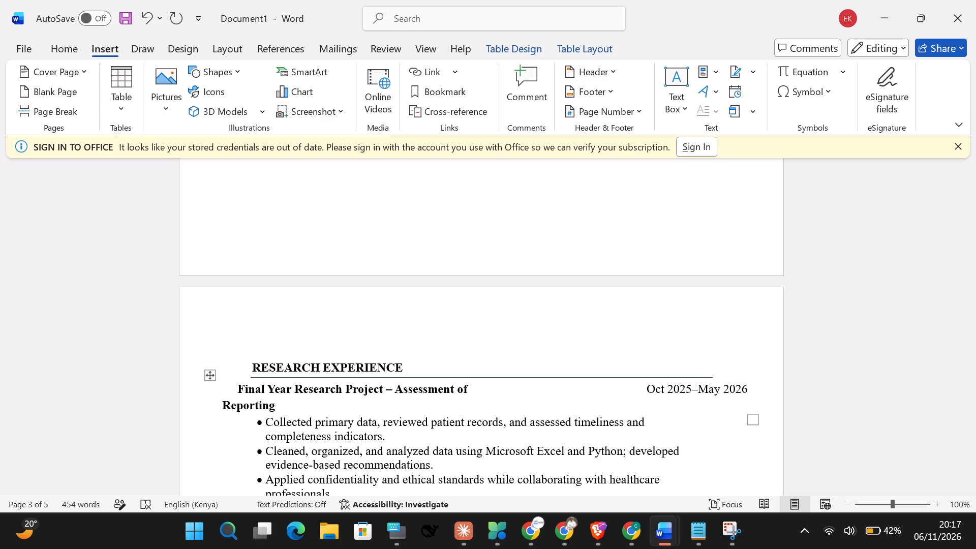
{"action": "left_click", "coordinate": [473, 391]}
{"action": "left_click", "coordinate": [473, 391]}
{"action": "key", "text": "Return"}
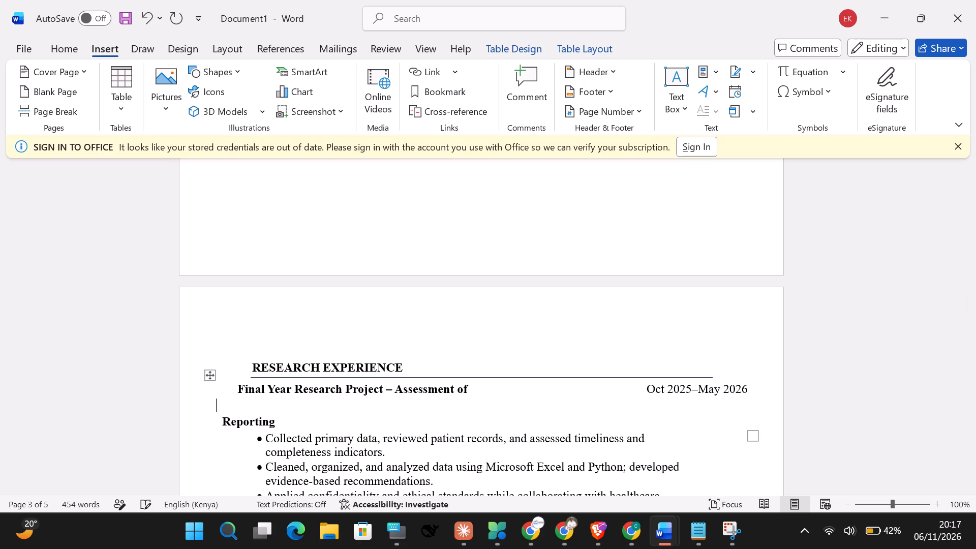
{"action": "key", "text": "space"}
{"action": "key", "text": "space"}
{"action": "key", "text": "space"}
{"action": "key", "text": "space"}
{"action": "key", "text": "space"}
{"action": "key", "text": "space"}
{"action": "key", "text": "space"}
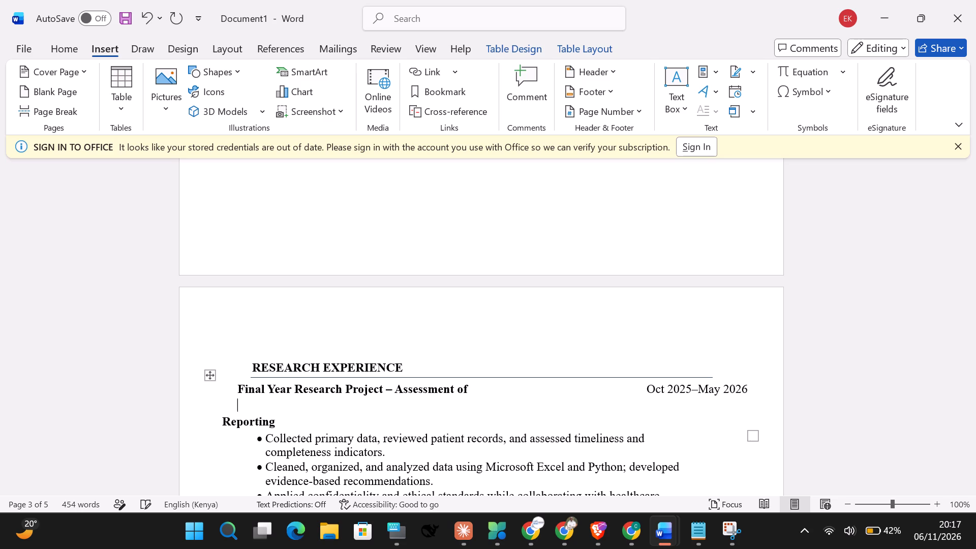
{"action": "key", "text": "ctrl+v"}
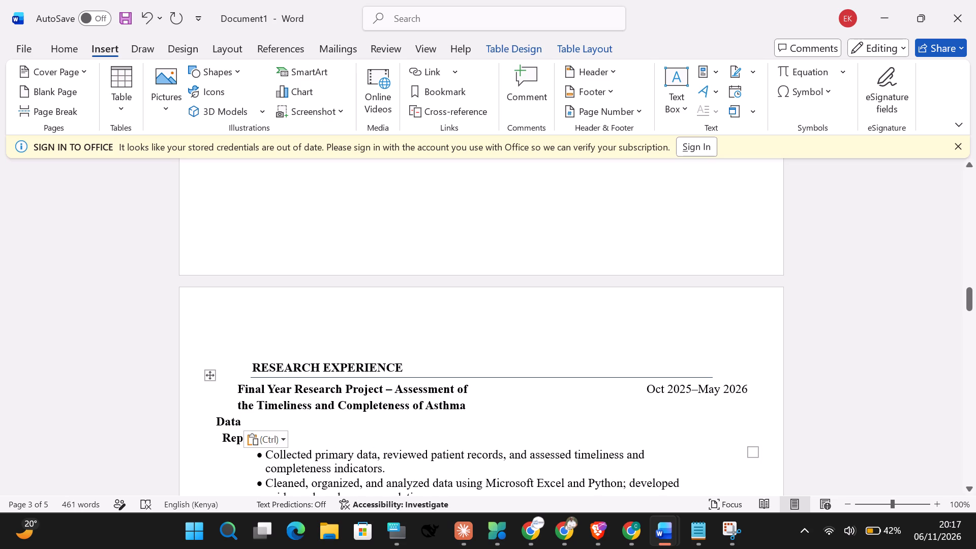
Cut the wrapped word "Data" from the research project title and start a new line in its place.
{"action": "left_click", "coordinate": [218, 419]}
{"action": "left_click_drag", "start_coordinate": [218, 419], "coordinate": [241, 420]}
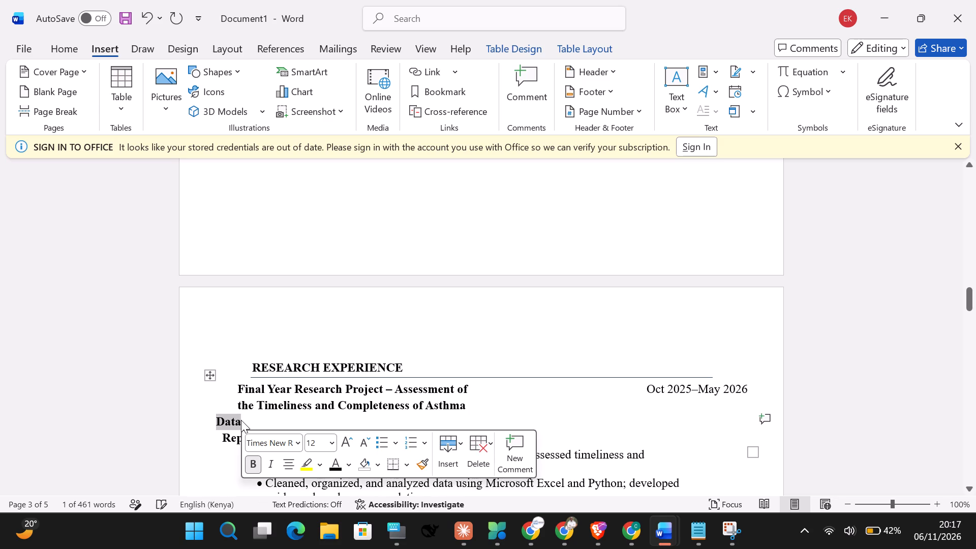
{"action": "left_click", "coordinate": [215, 420]}
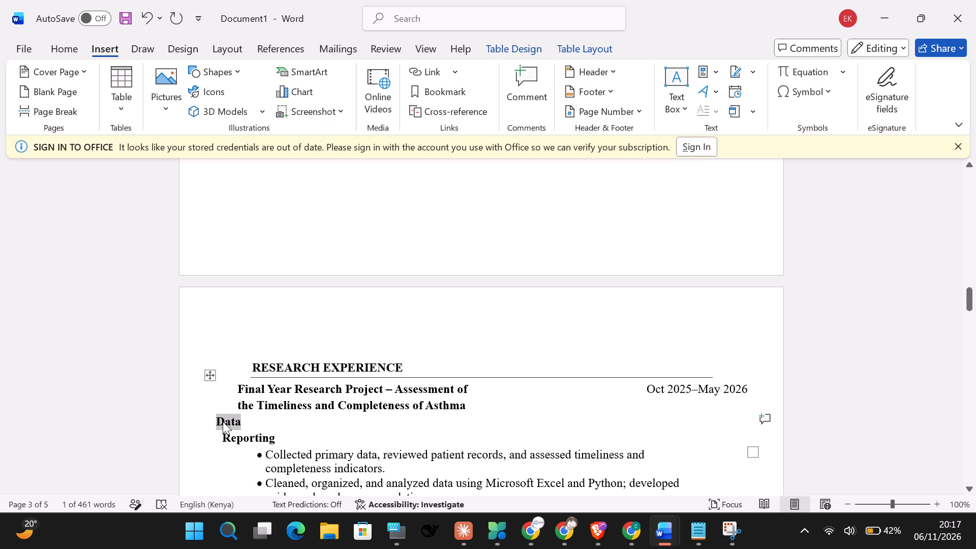
{"action": "key", "text": "ctrl+x"}
{"action": "key", "text": "Return"}
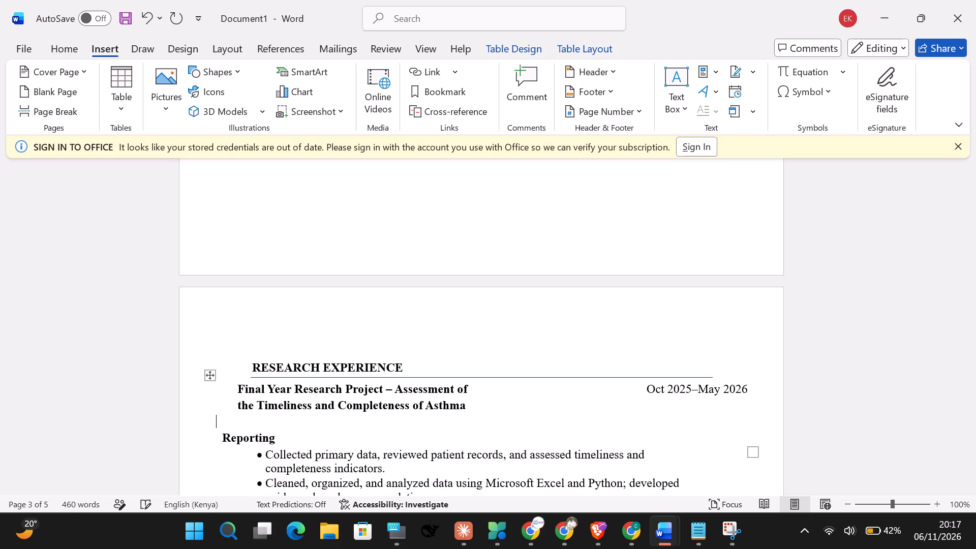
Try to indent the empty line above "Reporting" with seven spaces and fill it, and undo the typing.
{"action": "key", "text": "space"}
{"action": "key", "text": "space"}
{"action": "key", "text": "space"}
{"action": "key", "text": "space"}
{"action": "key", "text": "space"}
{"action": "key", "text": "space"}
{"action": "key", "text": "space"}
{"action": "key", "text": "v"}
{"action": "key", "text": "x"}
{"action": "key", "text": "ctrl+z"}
Paste the cut word "Data" on the empty line below "the Timeliness and Completeness of Asthma", indented with seven spaces.
{"action": "key", "text": "space"}
{"action": "key", "text": "space"}
{"action": "key", "text": "space"}
{"action": "key", "text": "space"}
{"action": "key", "text": "space"}
{"action": "key", "text": "space"}
{"action": "key", "text": "space"}
{"action": "key", "text": "space"}
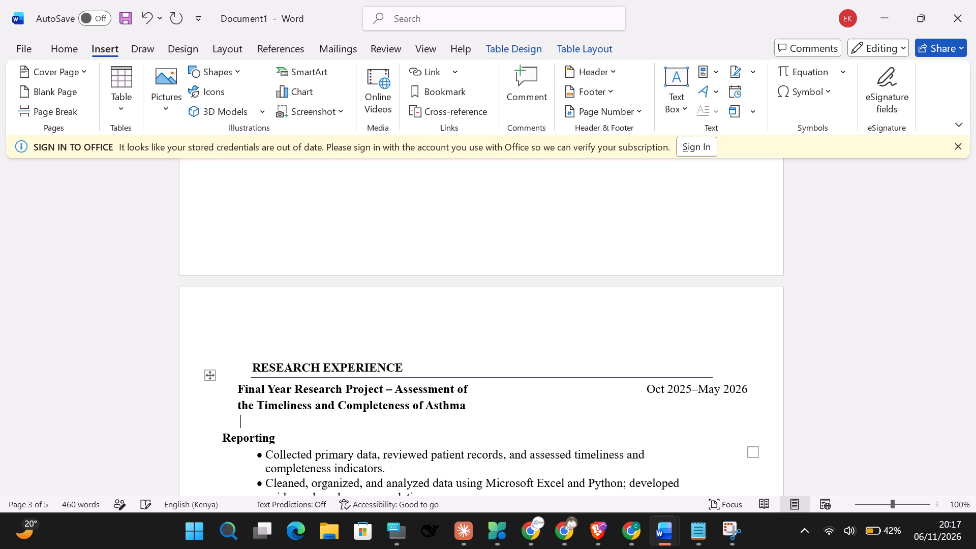
{"action": "key", "text": "Left"}
{"action": "key", "text": "v"}
{"action": "key", "text": "ctrl+z"}
{"action": "key", "text": "ctrl+v"}
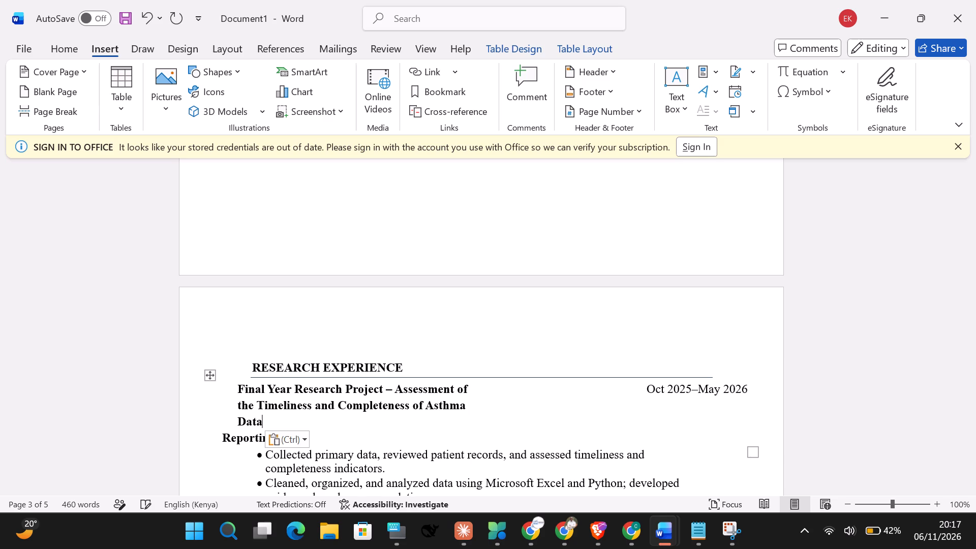
Add "Reporting." after "Data" to complete the research project title.
{"action": "key", "text": "space"}
{"action": "key", "text": "r"}
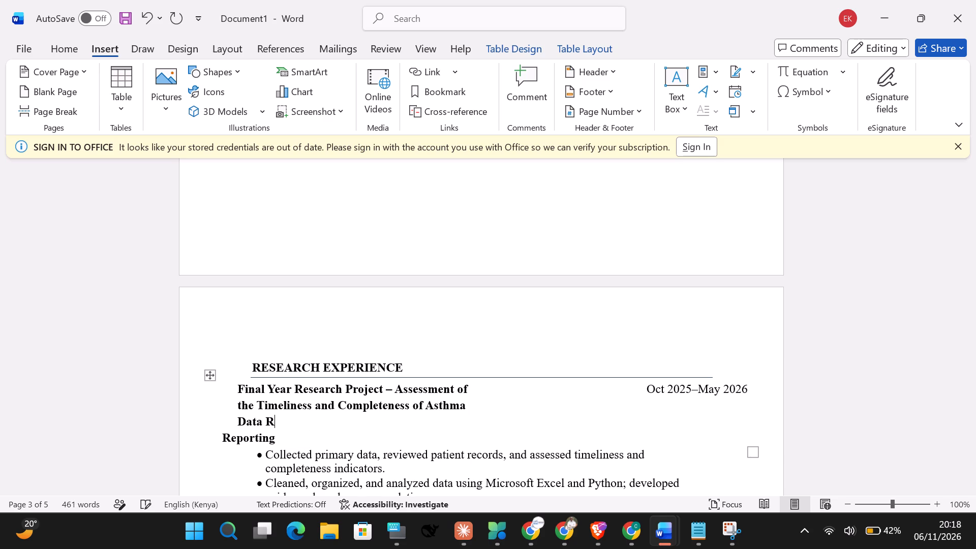
{"action": "type", "text": "eportin"}
{"action": "key", "text": "g"}
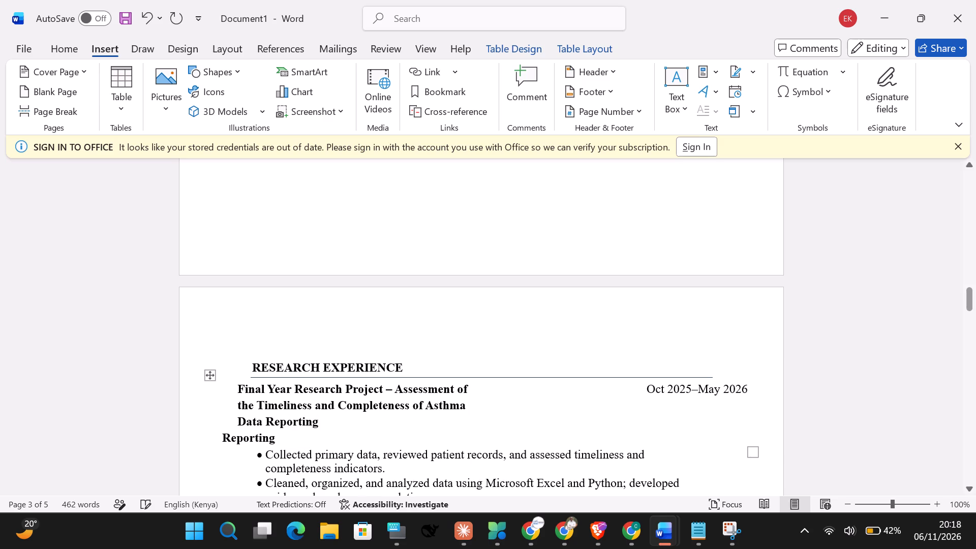
{"action": "key", "text": "period"}
Delete the duplicate word "Reporting" below the research project title and remove its leftover empty line.
{"action": "left_click_drag", "start_coordinate": [276, 438], "coordinate": [221, 439]}
{"action": "key", "text": "Delete"}
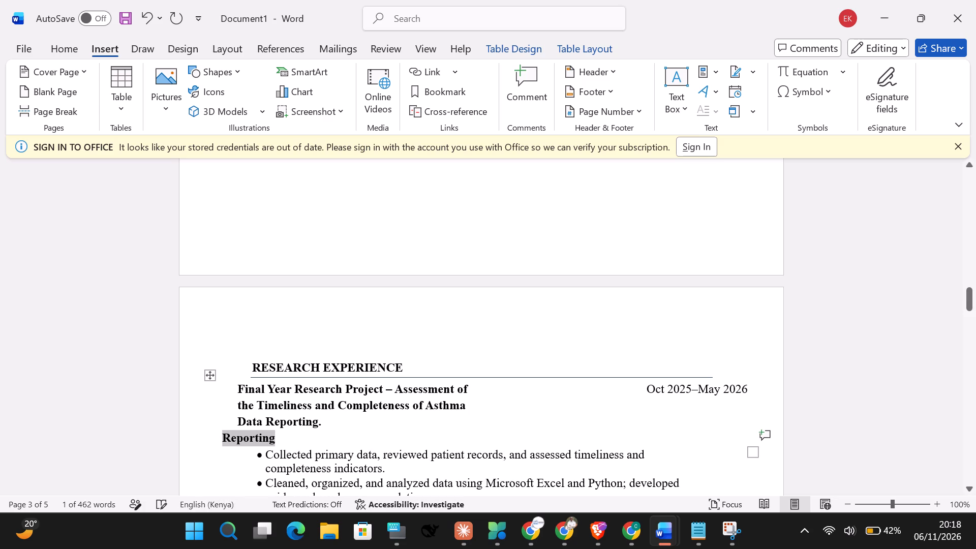
{"action": "key", "text": "Delete"}
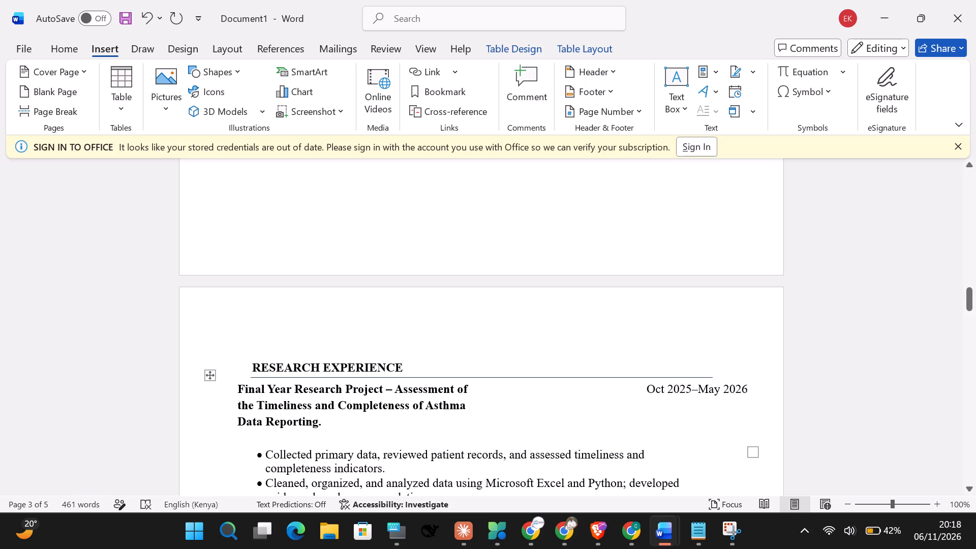
{"action": "key", "text": "Delete"}
{"action": "key", "text": "Left"}
{"action": "key", "text": "Delete"}
{"action": "key", "text": "Left"}
{"action": "key", "text": "Delete"}
{"action": "key", "text": "Left"}
{"action": "key", "text": "Delete"}
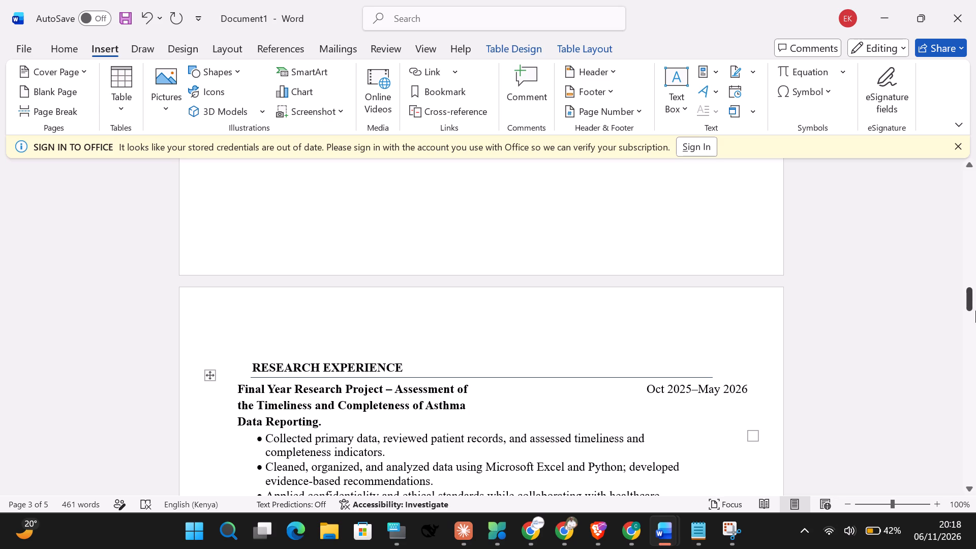
Indent the "Organizing Secretary, MOUT Ministry" entry under Leadership Experience with five spaces.
{"action": "left_click_drag", "start_coordinate": [972, 300], "coordinate": [974, 312]}
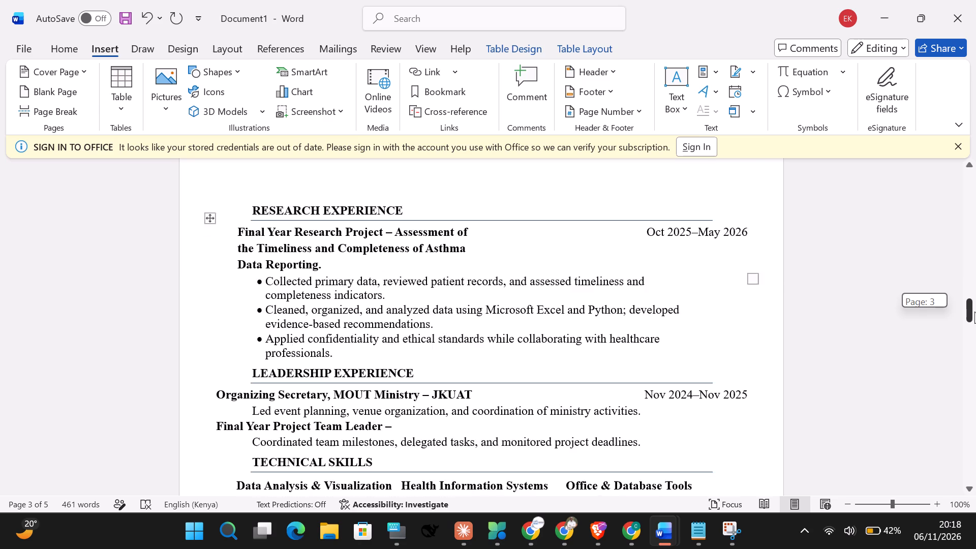
{"action": "left_click_drag", "start_coordinate": [974, 312], "coordinate": [975, 320]}
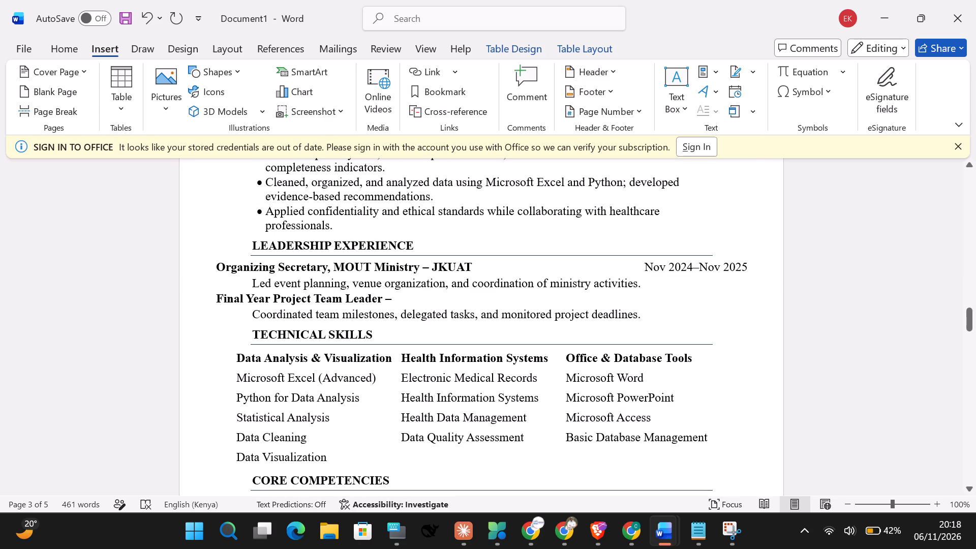
{"action": "left_click", "coordinate": [218, 268]}
{"action": "key", "text": "space"}
{"action": "key", "text": "space"}
{"action": "key", "text": "space"}
{"action": "key", "text": "space"}
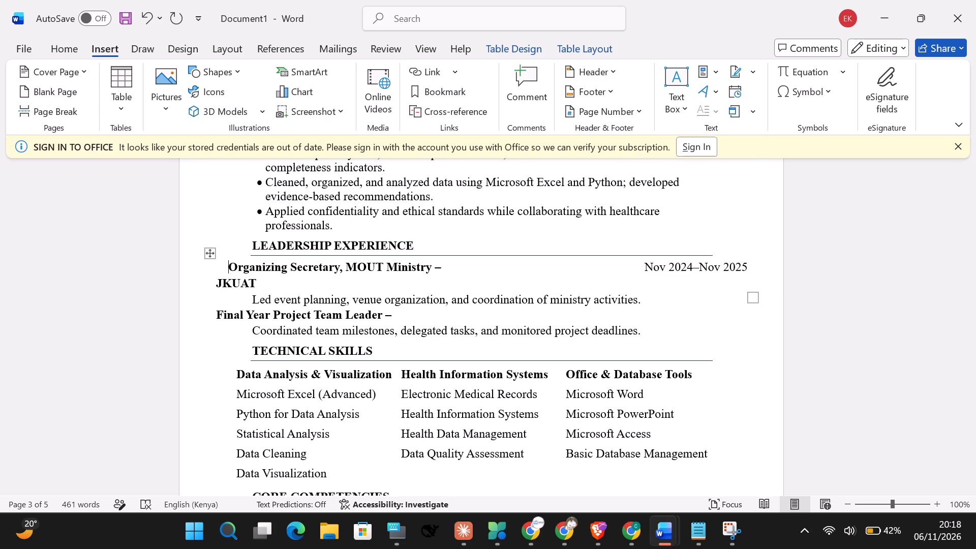
{"action": "key", "text": "space"}
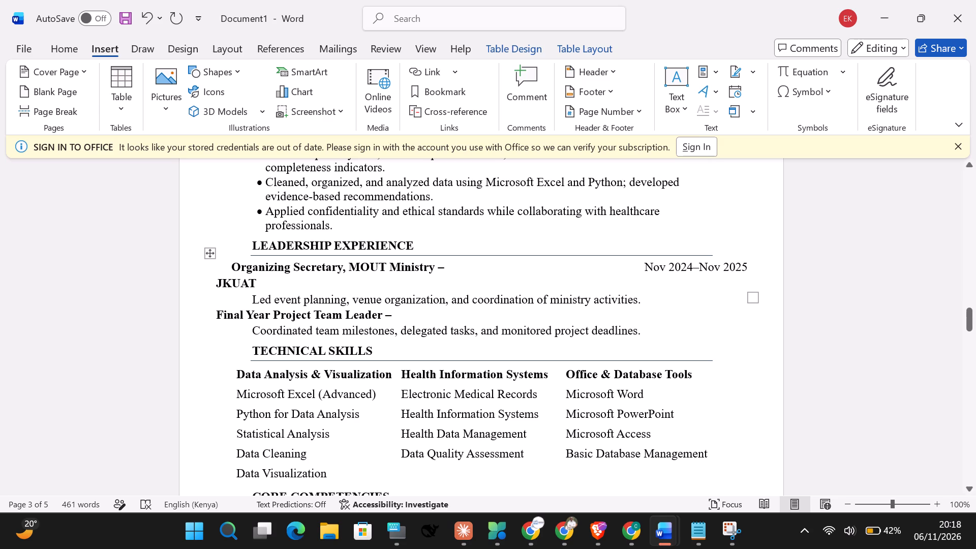
Move the wrapped word "JKUAT" onto its own line below "Organizing Secretary, MOUT Ministry –", indented with five spaces.
{"action": "left_click_drag", "start_coordinate": [257, 282], "coordinate": [215, 284]}
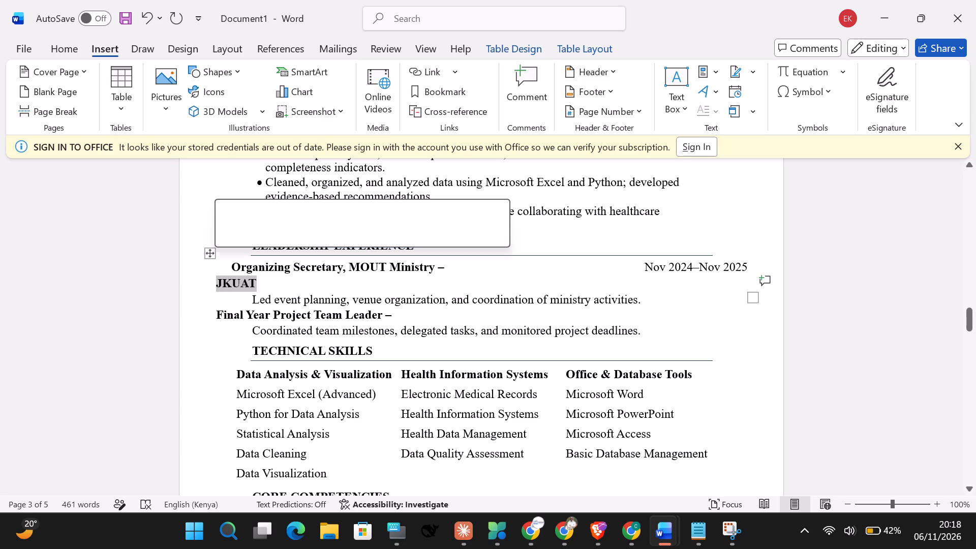
{"action": "key", "text": "ctrl+x"}
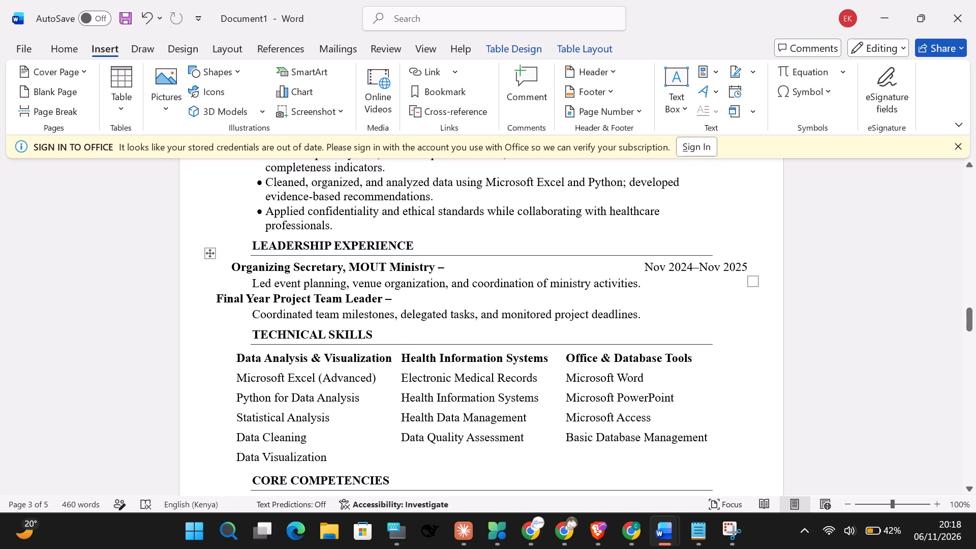
{"action": "key", "text": "Return"}
{"action": "key", "text": "space"}
{"action": "key", "text": "space"}
{"action": "key", "text": "space"}
{"action": "key", "text": "space"}
{"action": "key", "text": "space"}
{"action": "key", "text": "space"}
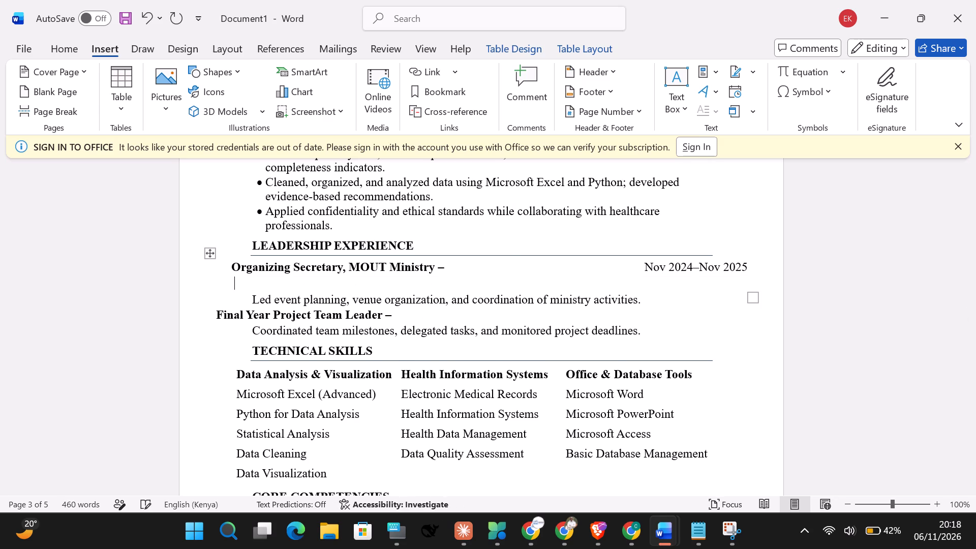
{"action": "key", "text": "Left"}
{"action": "key", "text": "v"}
{"action": "key", "text": "ctrl+z"}
{"action": "key", "text": "ctrl+v"}
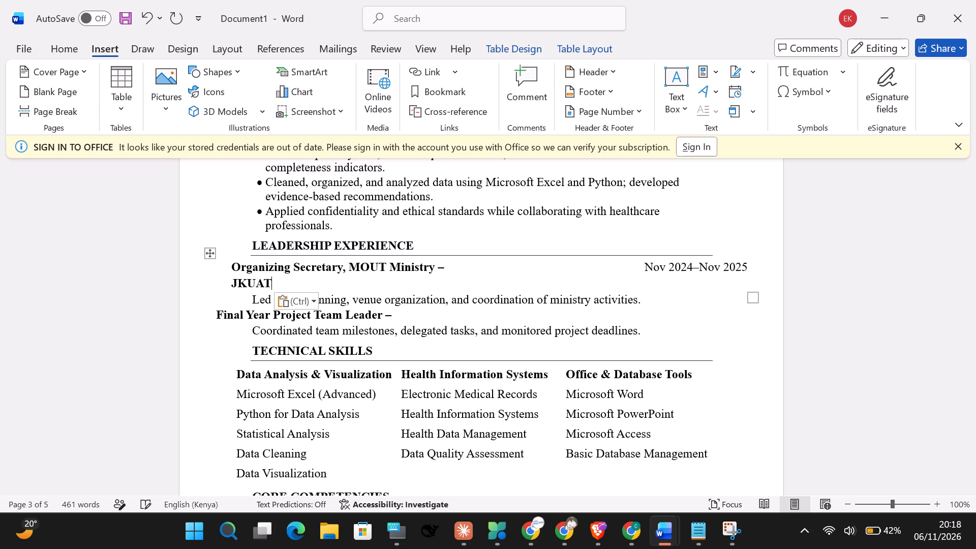
Indent the "Final Year Project Team Leader –" entry with five spaces.
{"action": "left_click", "coordinate": [218, 317]}
{"action": "key", "text": "space"}
{"action": "key", "text": "space"}
{"action": "key", "text": "space"}
{"action": "key", "text": "space"}
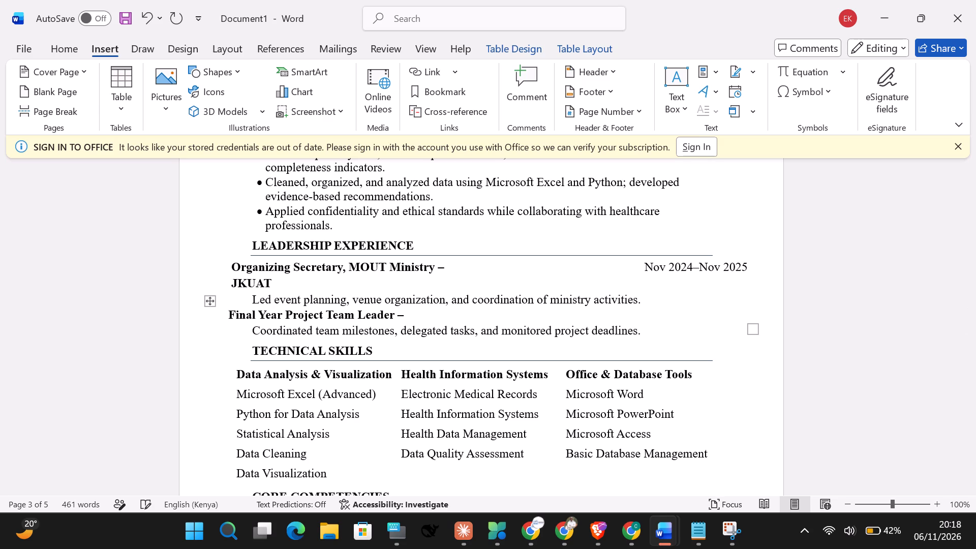
{"action": "key", "text": "space"}
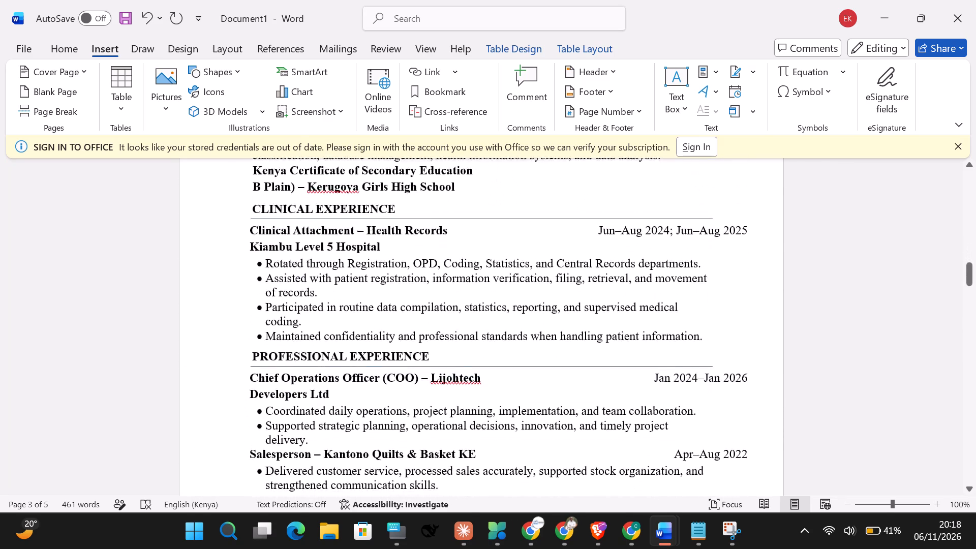
Indent the "Data Analysis with Excel – DataQuest" entry under Certification with four spaces.
{"action": "left_click_drag", "start_coordinate": [246, 505], "coordinate": [221, 422]}
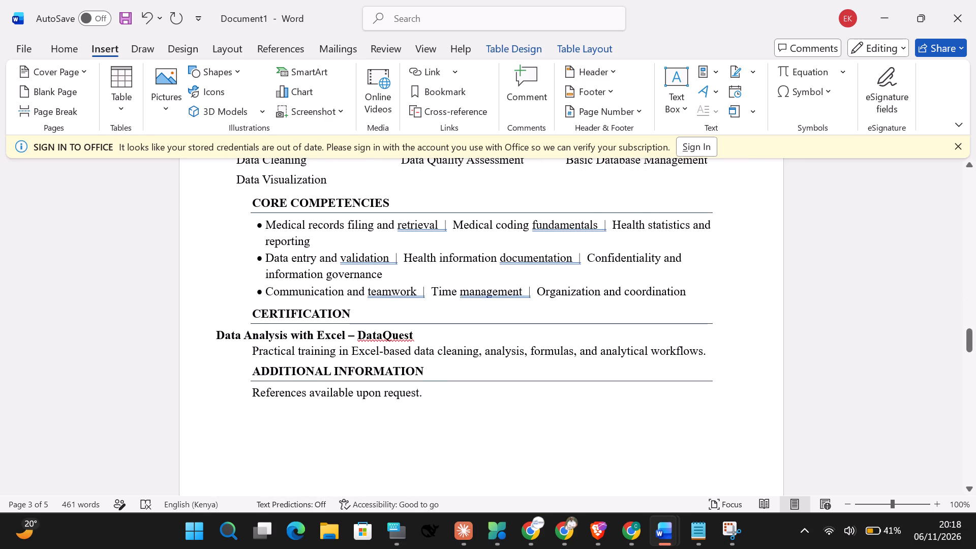
{"action": "left_click", "coordinate": [222, 330]}
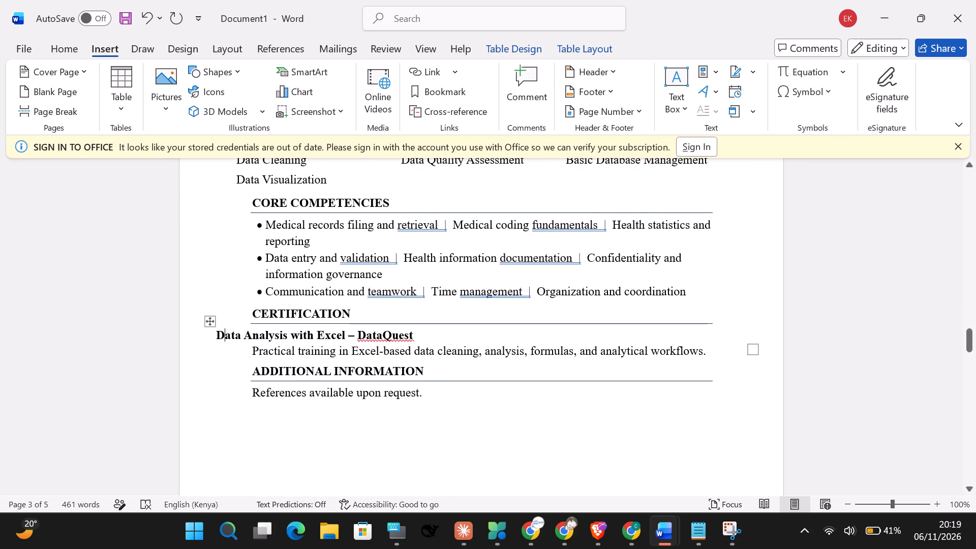
{"action": "left_click", "coordinate": [220, 331]}
{"action": "key", "text": "space"}
{"action": "key", "text": "space"}
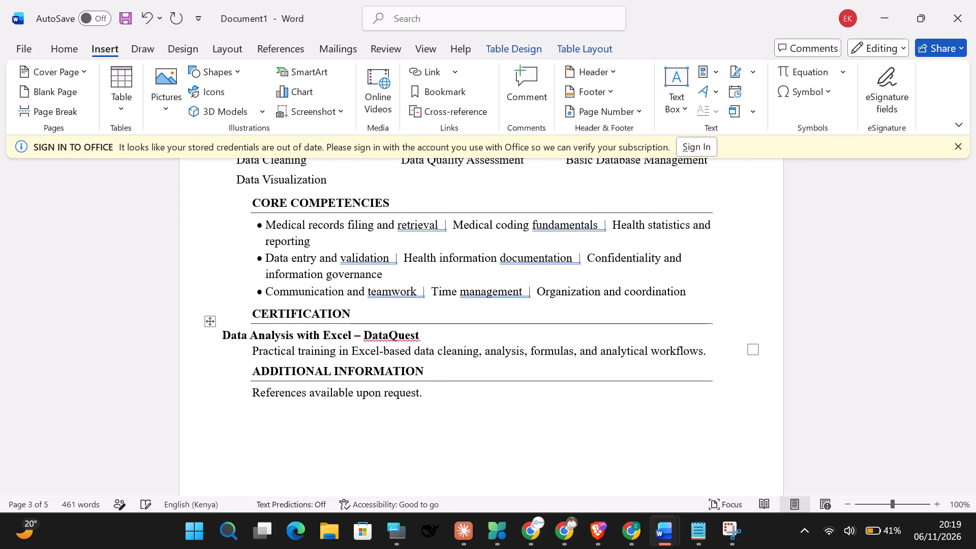
{"action": "key", "text": "space"}
{"action": "key", "text": "space"}
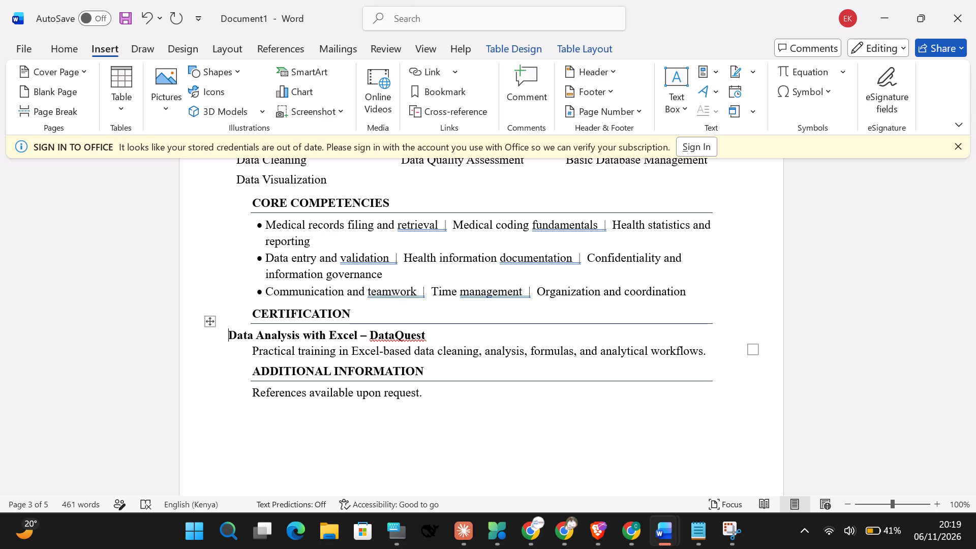
{"action": "key", "text": "Left"}
{"action": "key", "text": "Delete"}
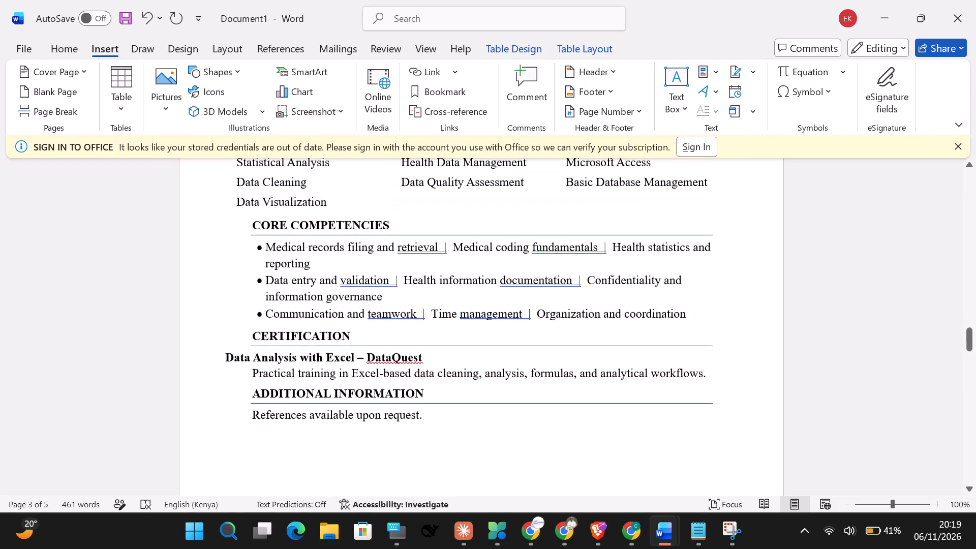
{"action": "key", "text": "space"}
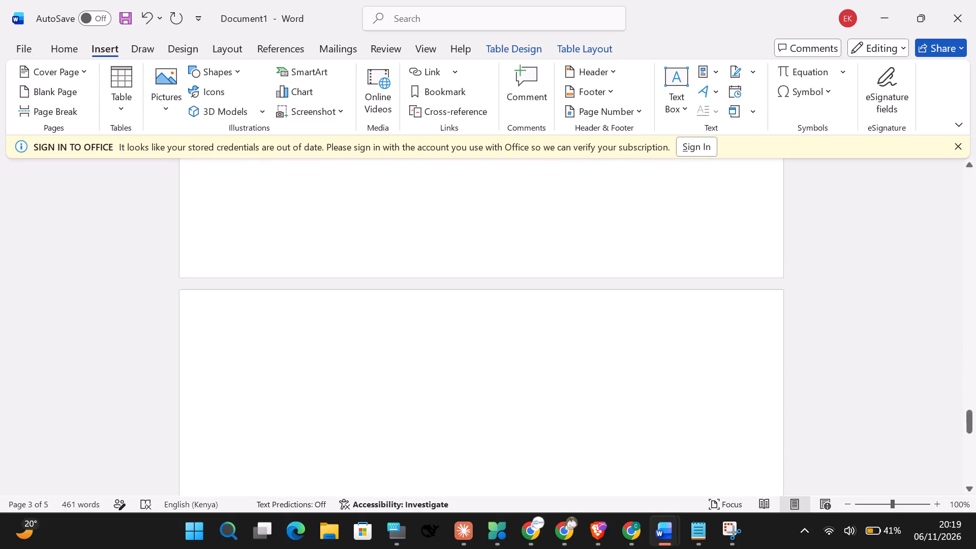
Place the cursor on the blank fourth page.
{"action": "left_click", "coordinate": [304, 296]}
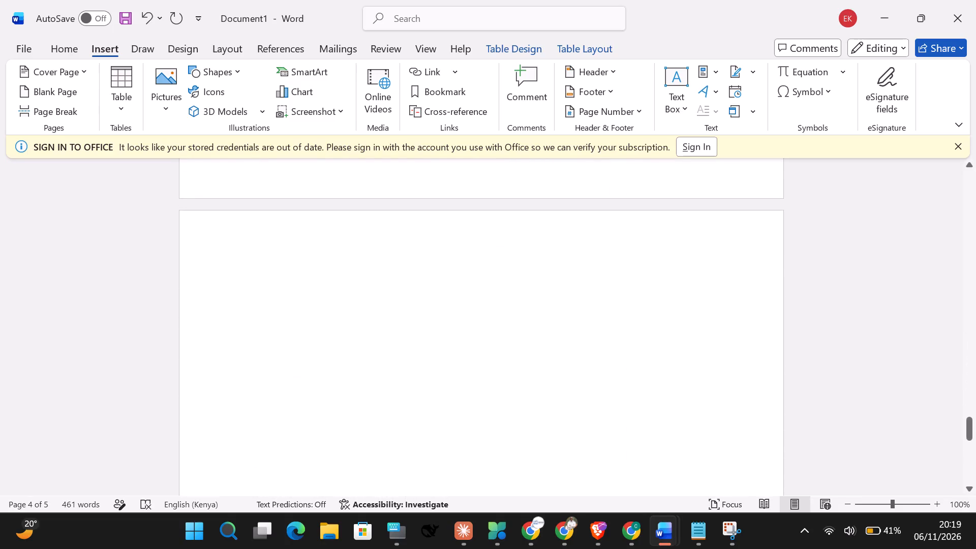